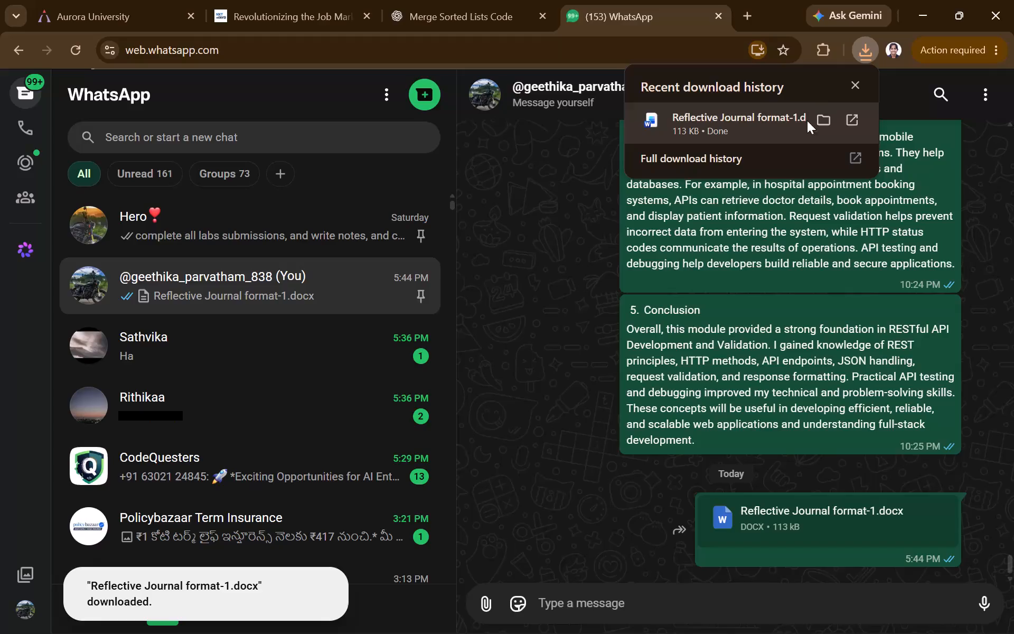
Open the downloaded Reflective Journal format-1 document in Word, maximize its window and enable editing.
click(822, 120)
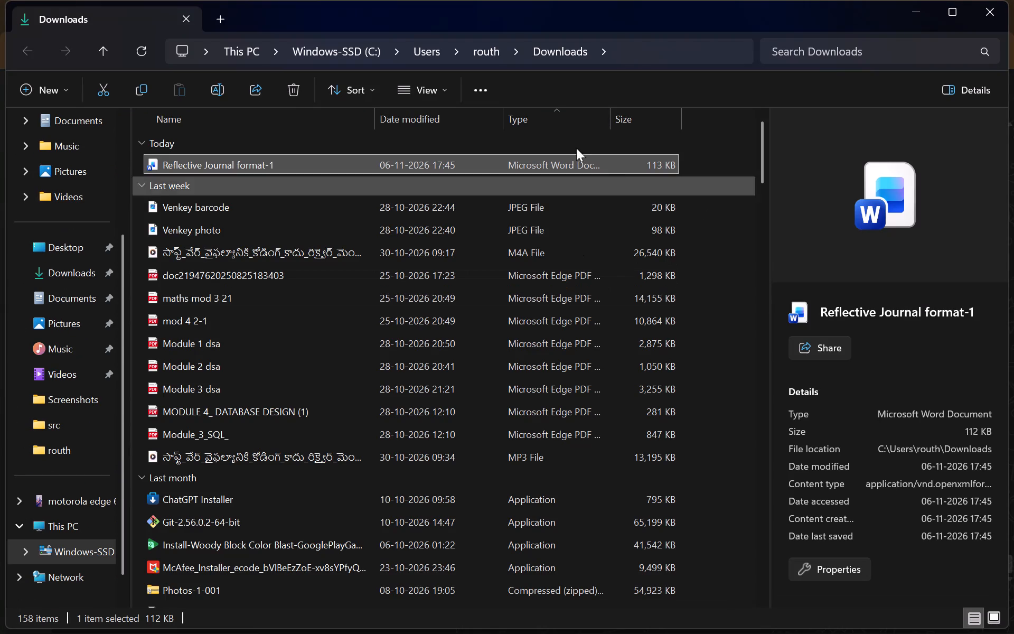
double_click(580, 161)
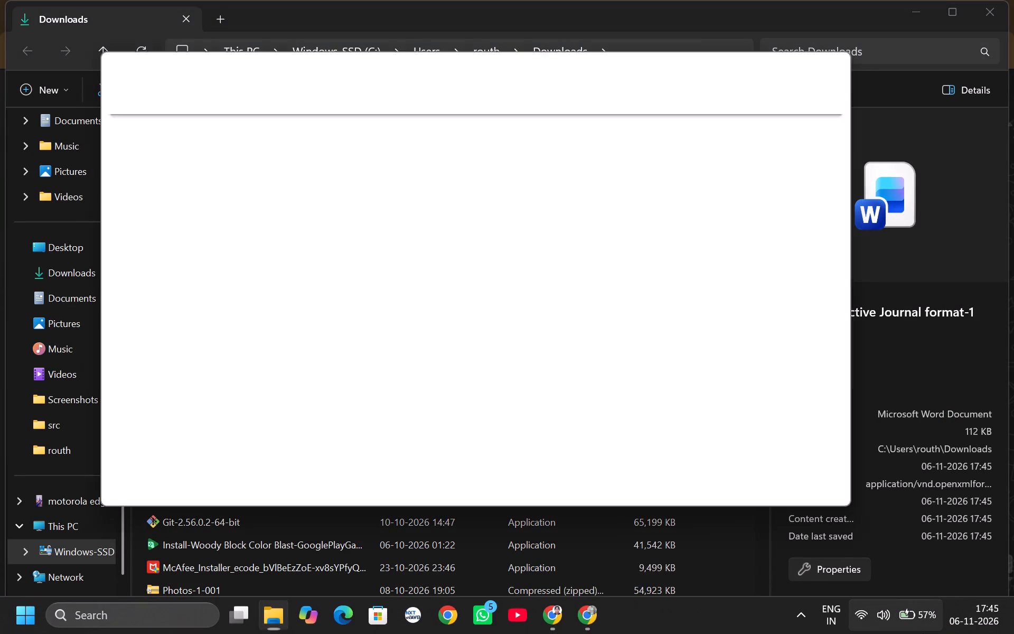
click(793, 67)
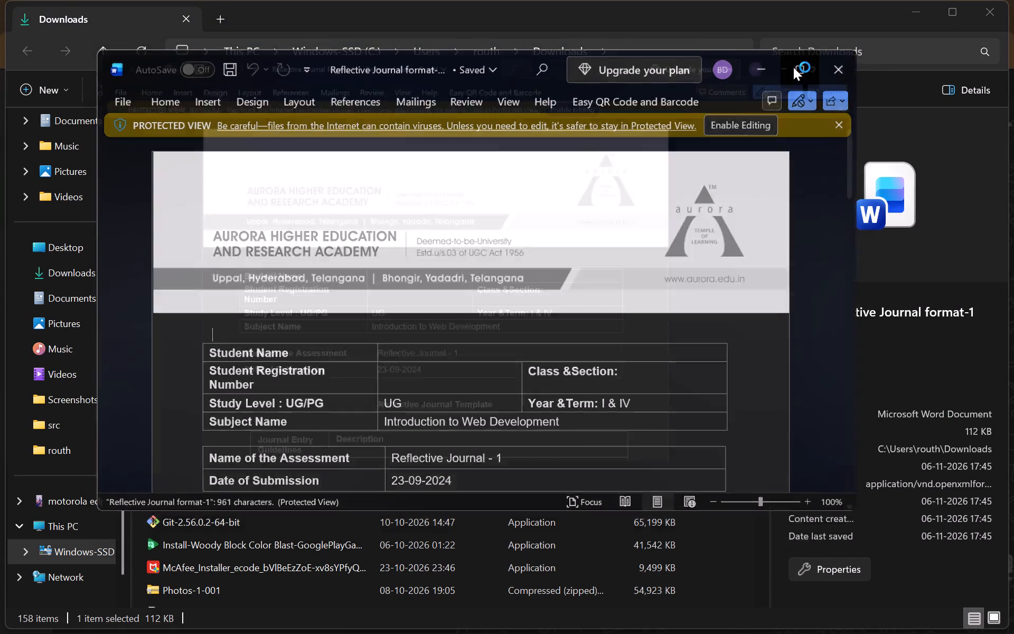
click(621, 77)
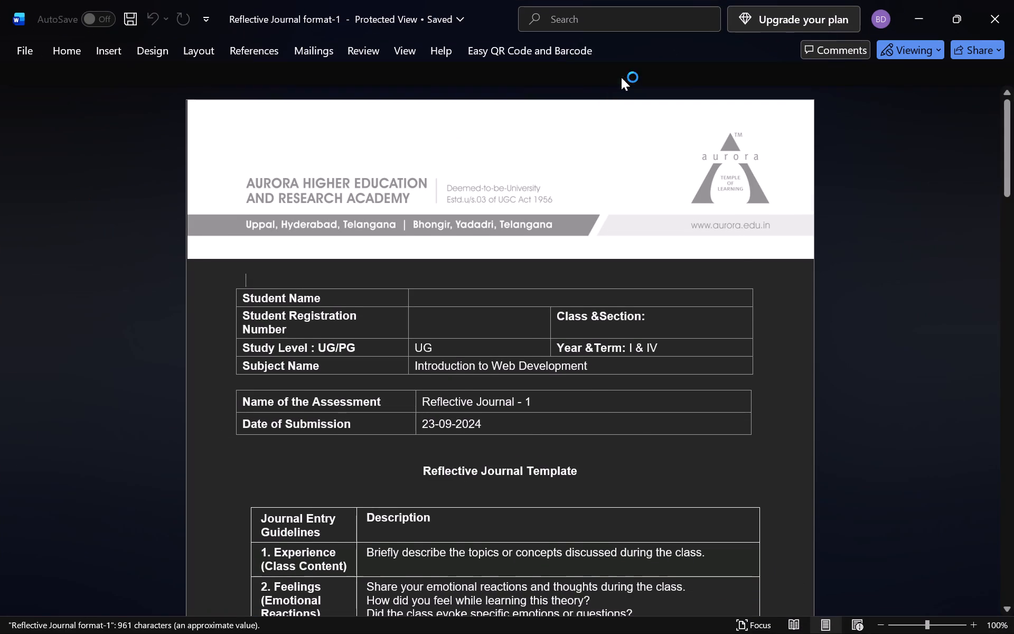
Enter the student's full name in the Student Name cell of the details table.
click(467, 355)
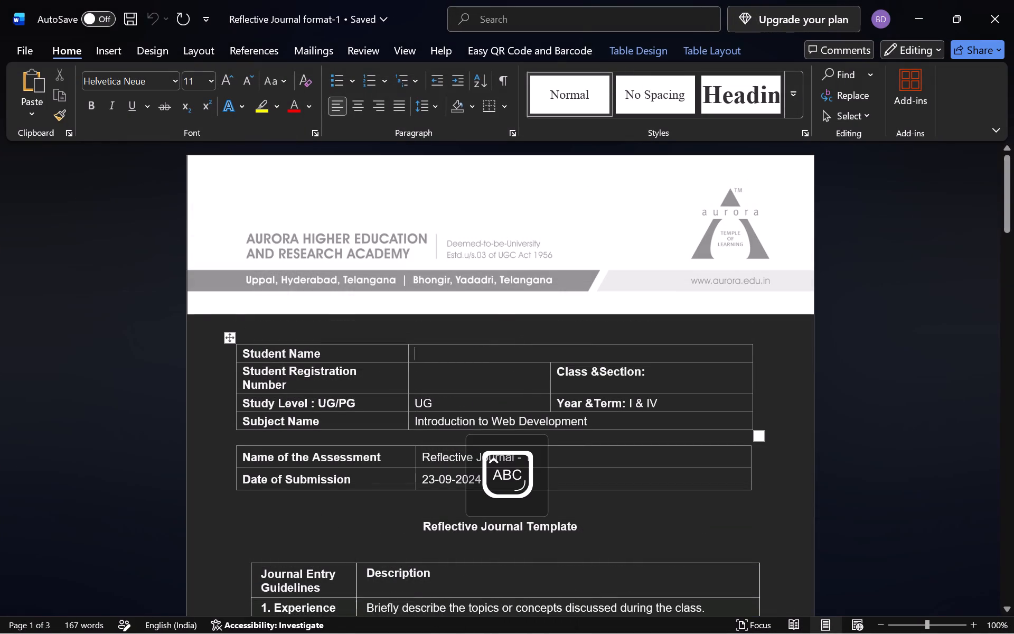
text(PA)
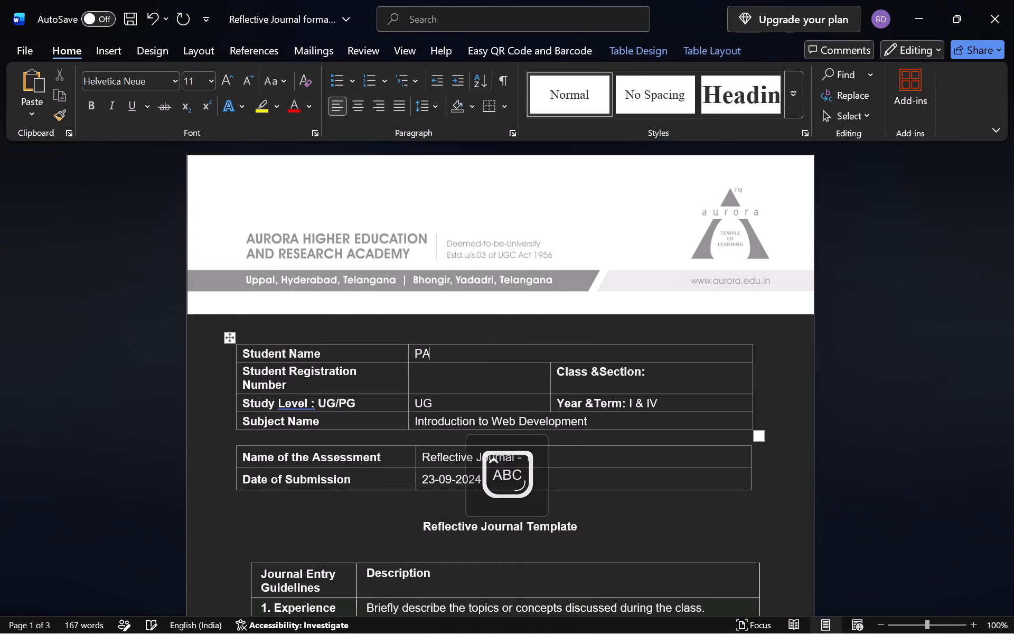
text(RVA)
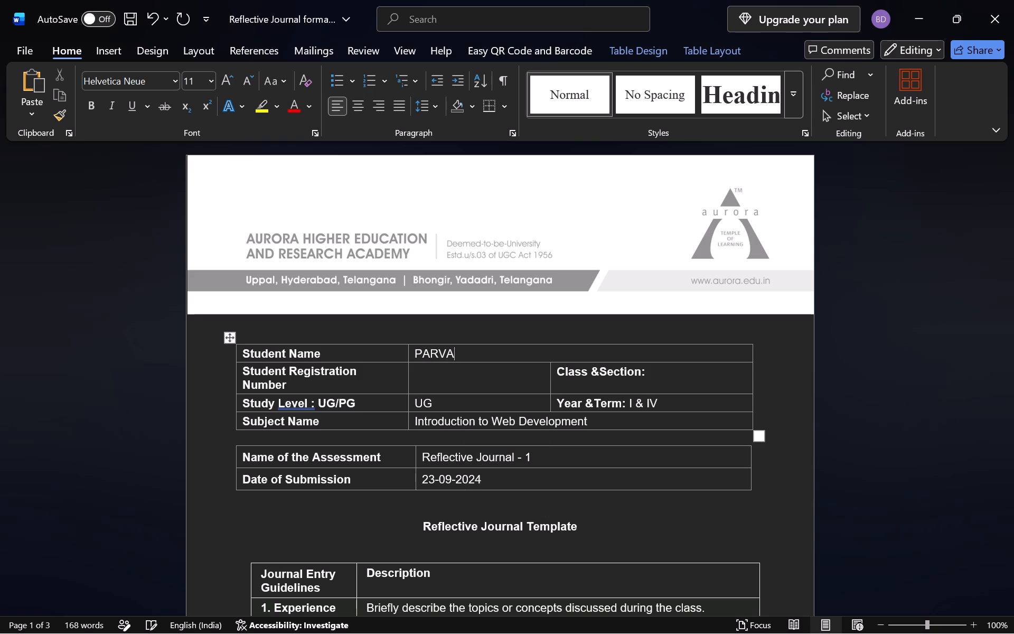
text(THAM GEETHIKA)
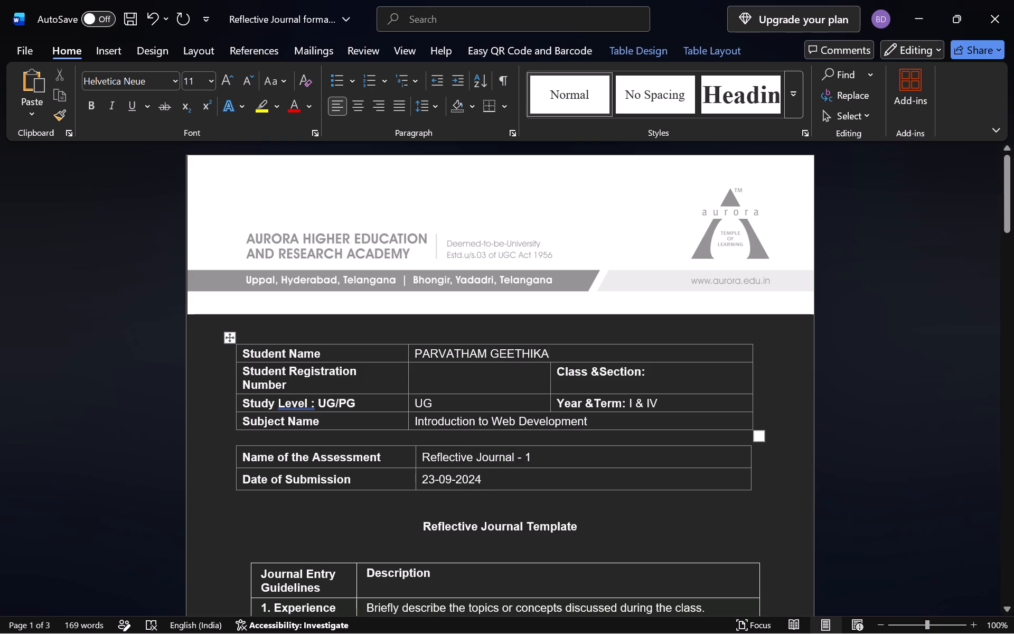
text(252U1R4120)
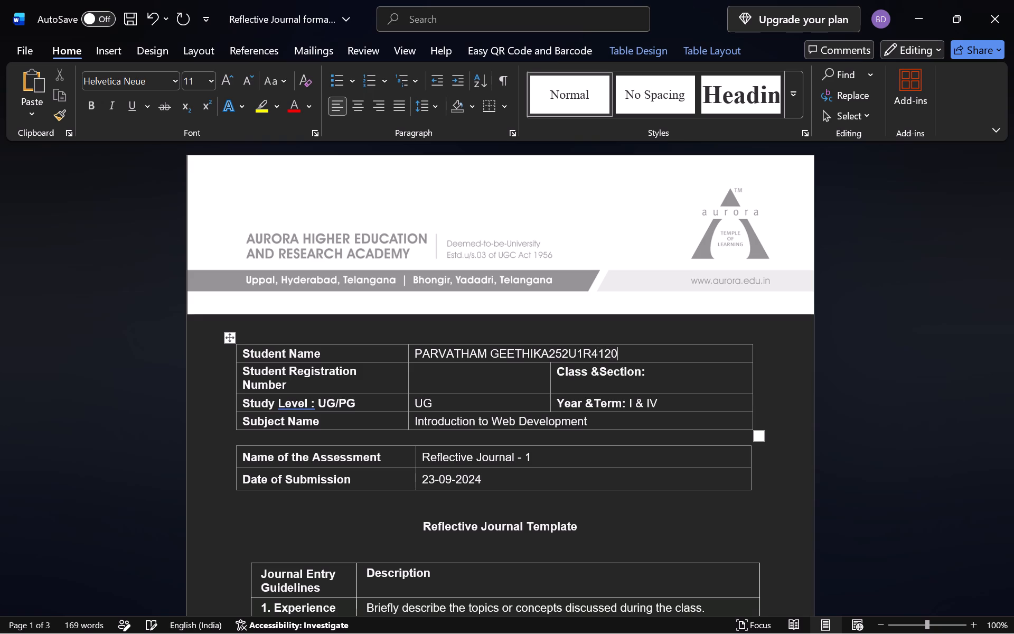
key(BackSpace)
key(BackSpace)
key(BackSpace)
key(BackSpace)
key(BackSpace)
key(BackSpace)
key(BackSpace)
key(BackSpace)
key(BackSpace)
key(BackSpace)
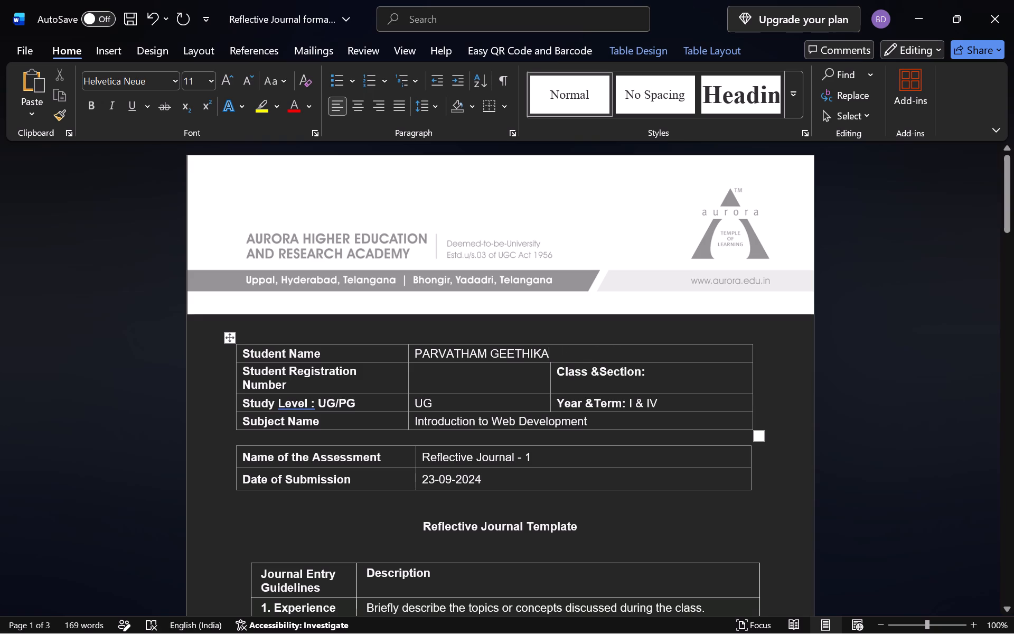
Enter the student's registration number in the cell beside Student Registration Number.
click(434, 373)
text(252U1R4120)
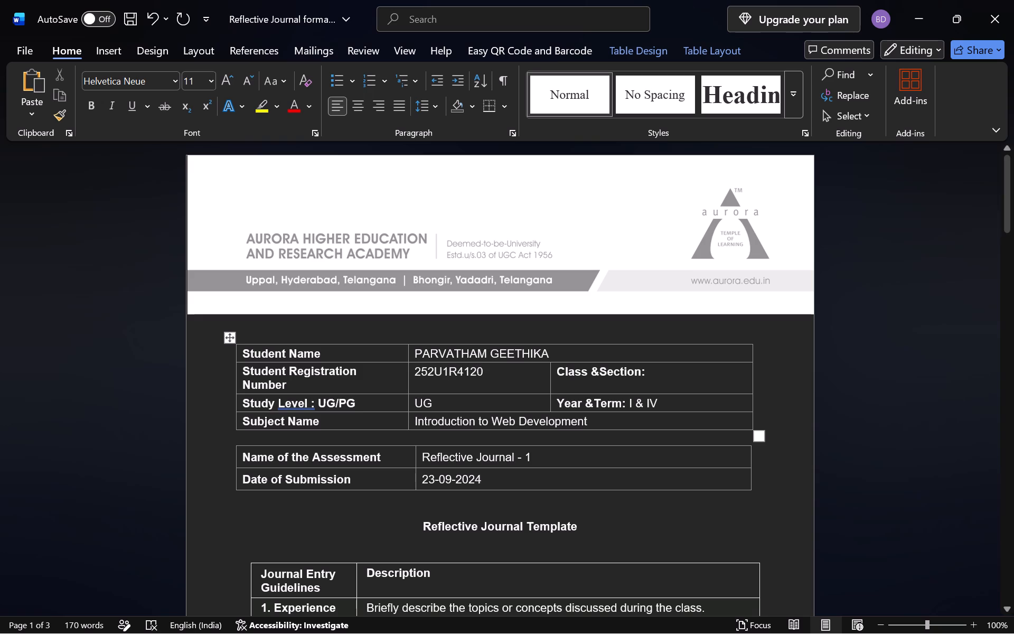
Fill in the Class & Section field of the details table with 206 & 008.
click(675, 382)
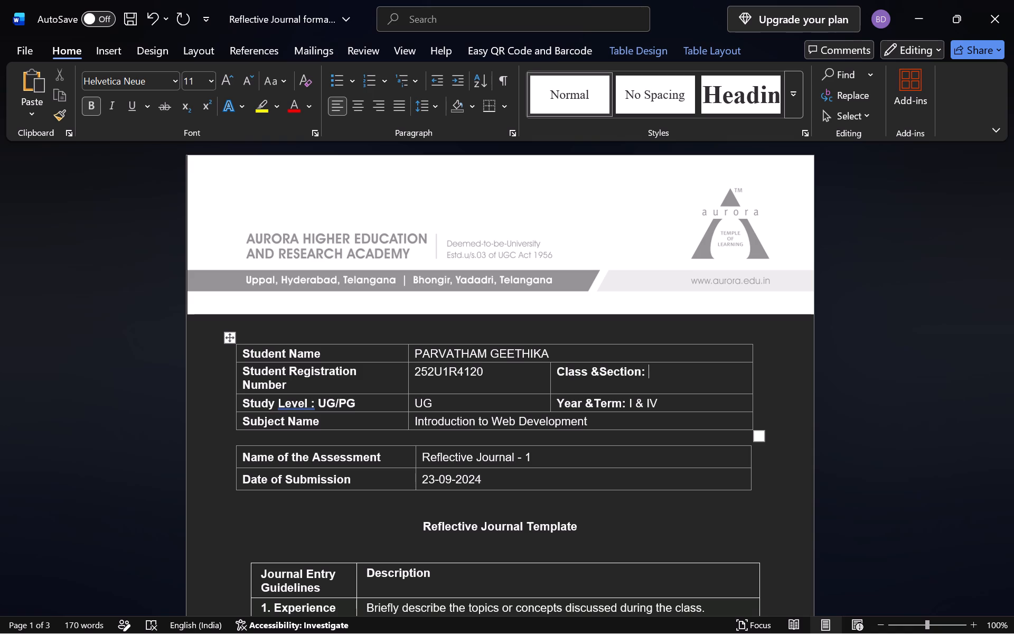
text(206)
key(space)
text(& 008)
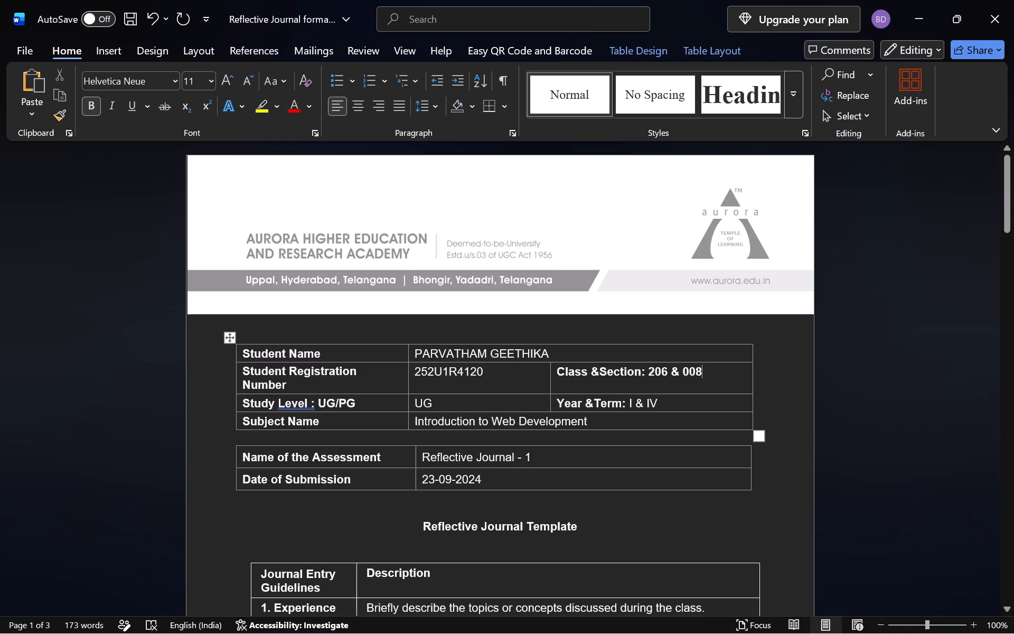
Change the Year & Term value in the details table to II & II.
click(671, 402)
key(BackSpace)
key(BackSpace)
key(BackSpace)
key(BackSpace)
key(BackSpace)
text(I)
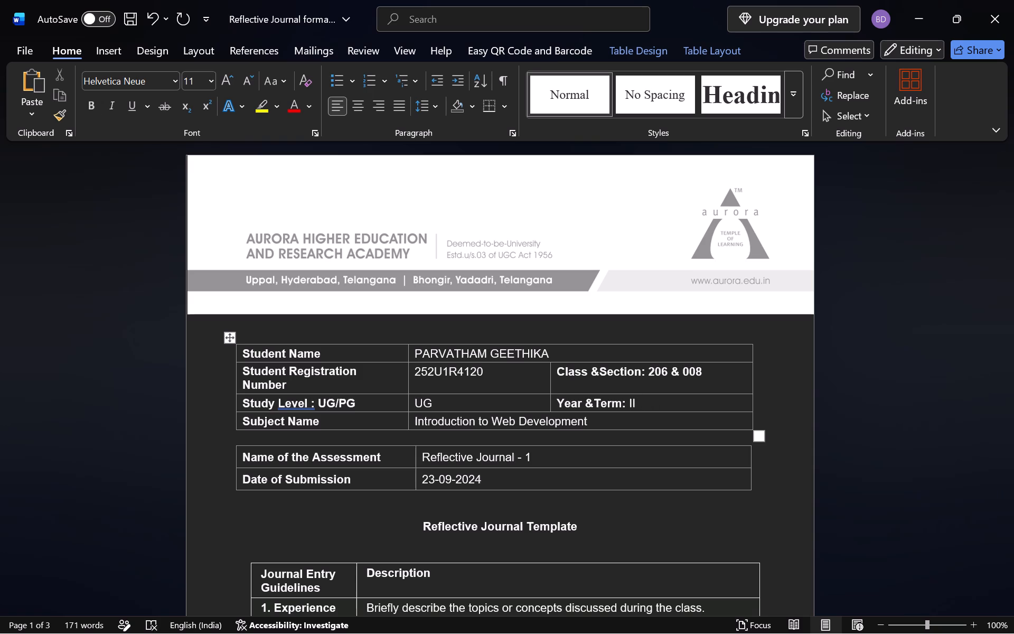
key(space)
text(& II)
Replace the Subject Name in the details table with Advanced Data Structures.
click(598, 427)
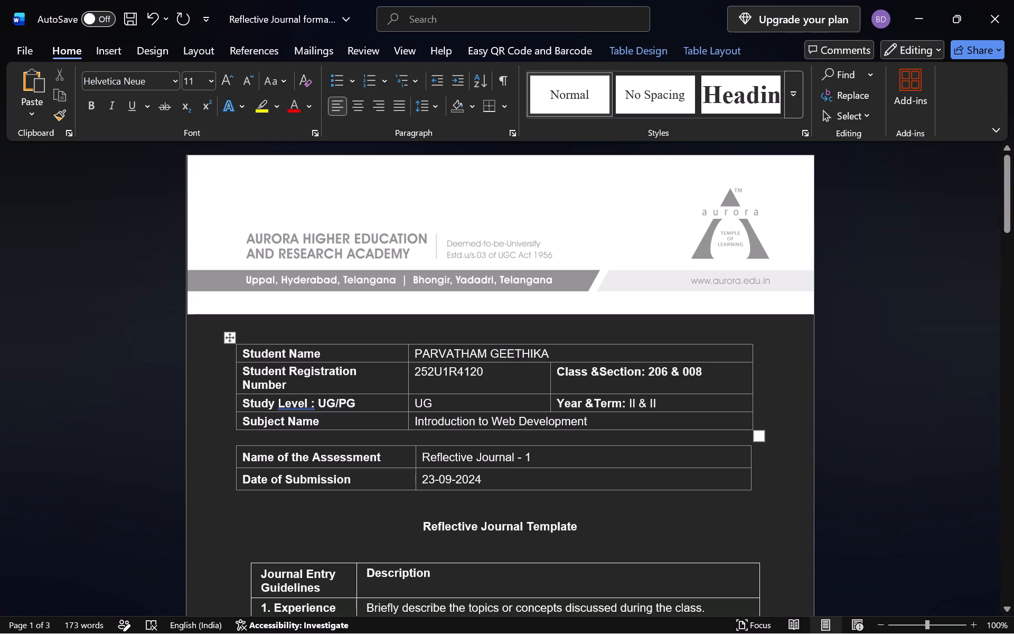
key(BackSpace)
key(BackSpace)
key(BackSpace)
key(BackSpace)
key(BackSpace)
key(BackSpace)
key(BackSpace)
key(BackSpace)
key(BackSpace)
key(BackSpace)
key(BackSpace)
key(BackSpace)
key(BackSpace)
key(BackSpace)
key(BackSpace)
key(BackSpace)
key(BackSpace)
key(BackSpace)
key(BackSpace)
key(BackSpace)
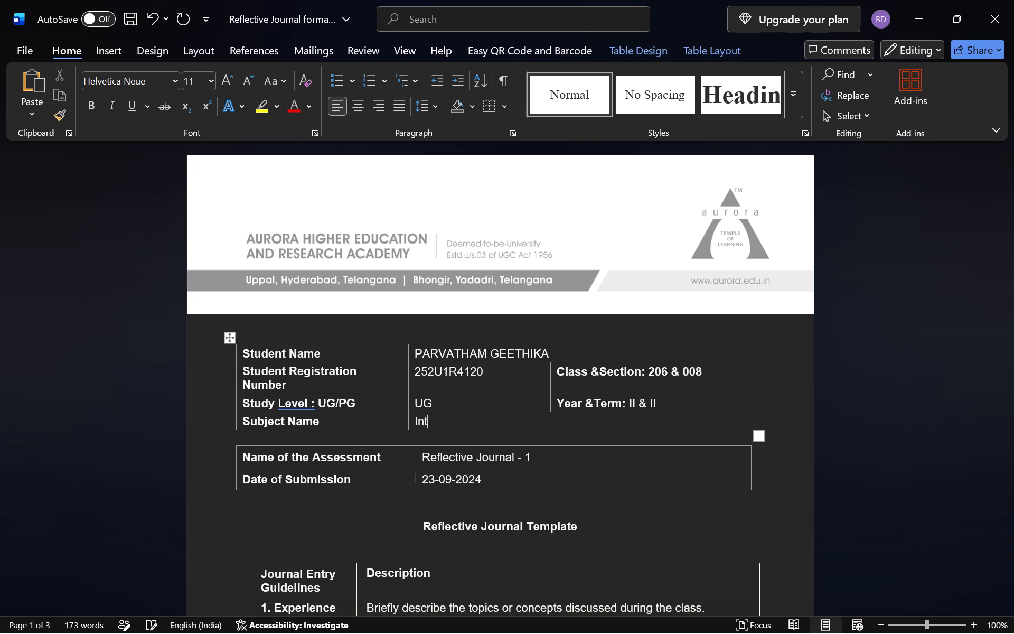
key(BackSpace)
key(BackSpace)
key(BackSpace)
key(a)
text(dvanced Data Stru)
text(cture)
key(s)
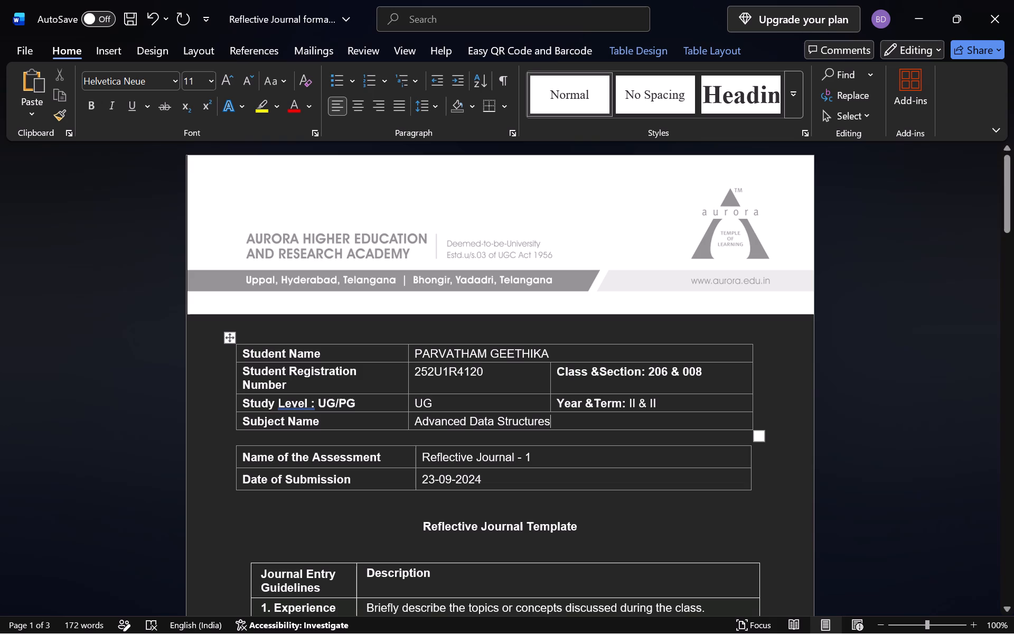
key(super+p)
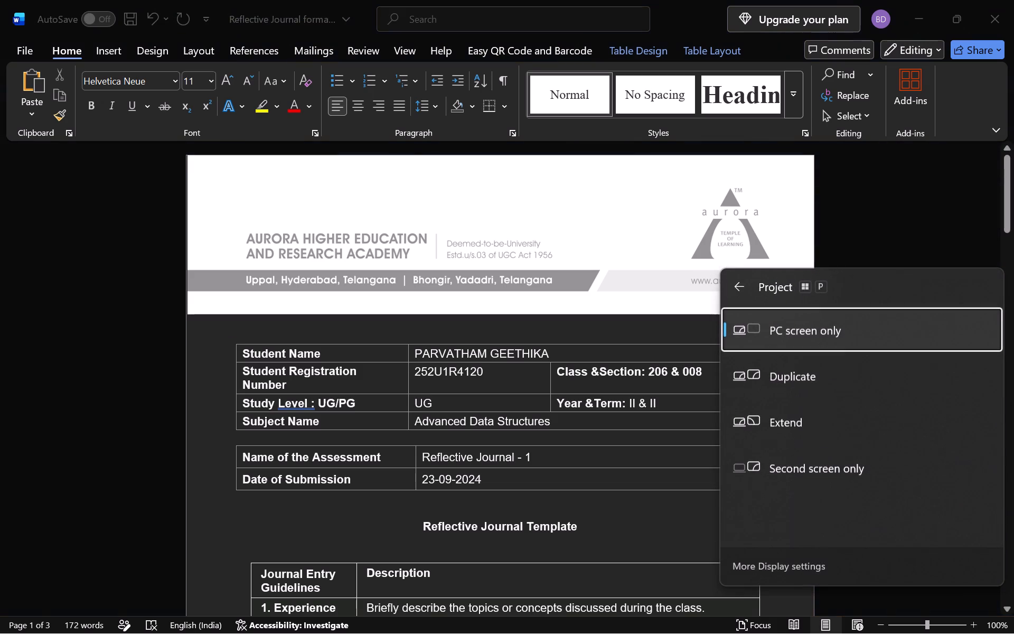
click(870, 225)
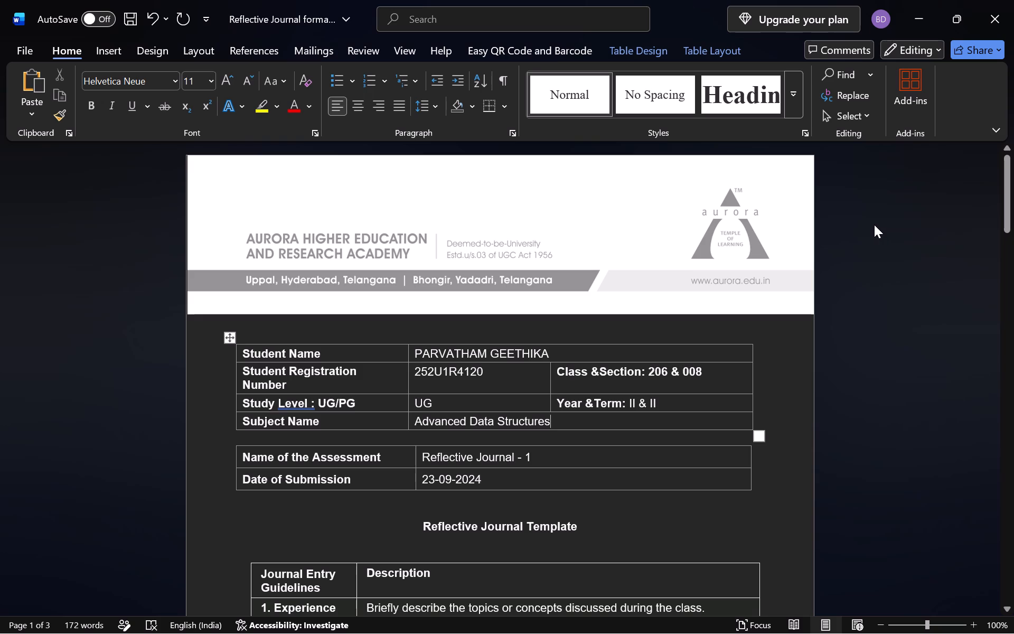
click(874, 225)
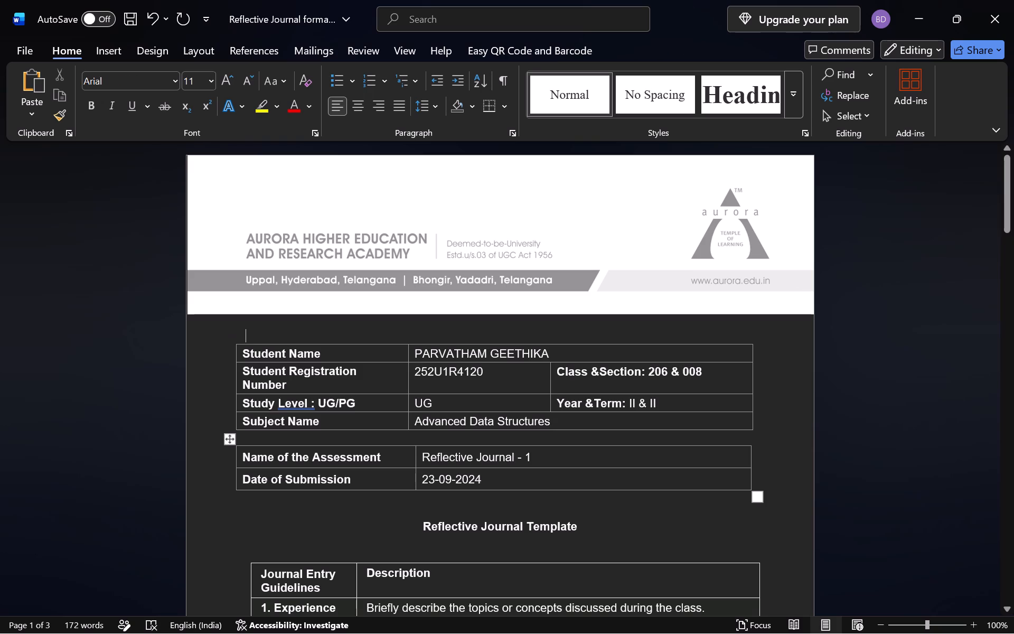
Change the Name of the Assessment to Reflective Lab Journal - 3.
click(474, 460)
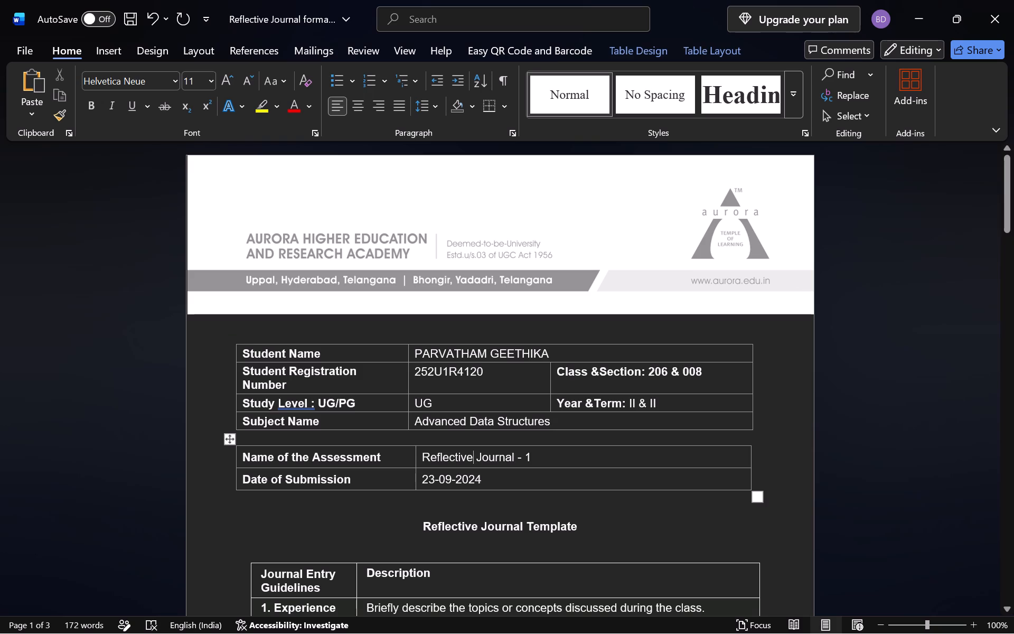
key(Right)
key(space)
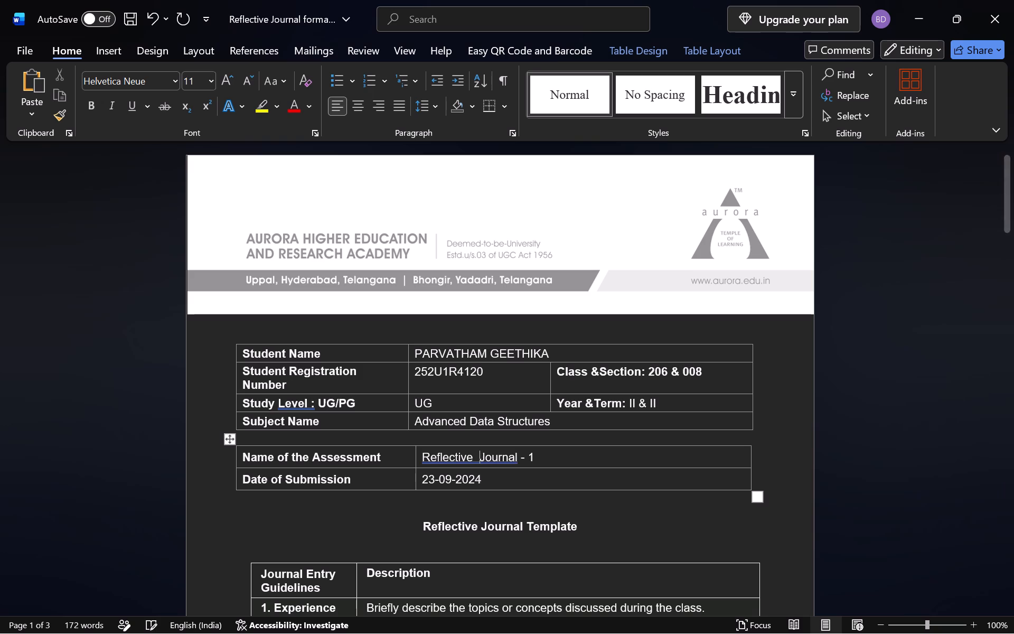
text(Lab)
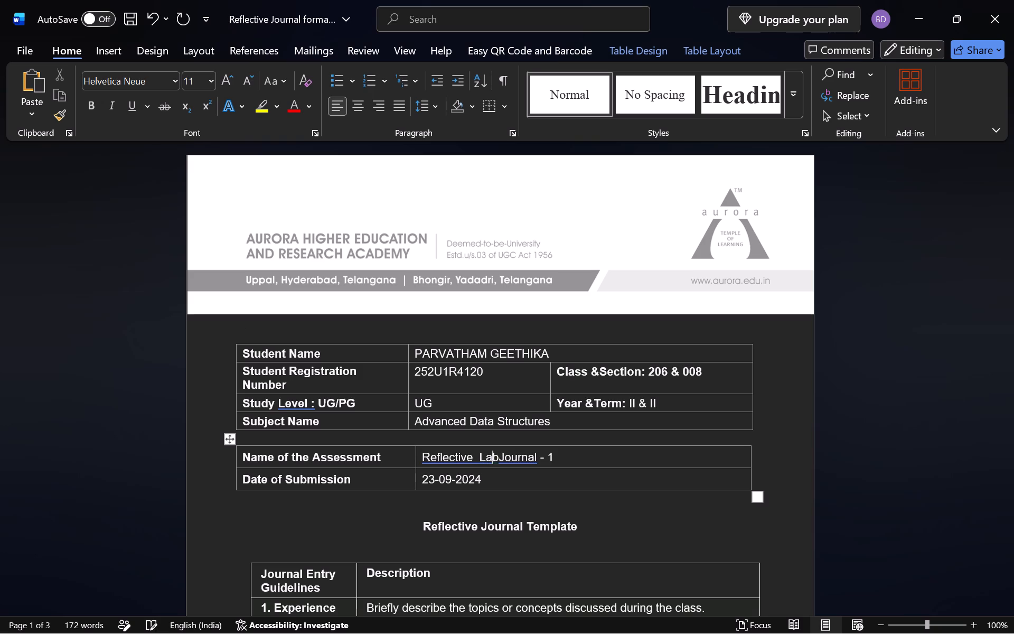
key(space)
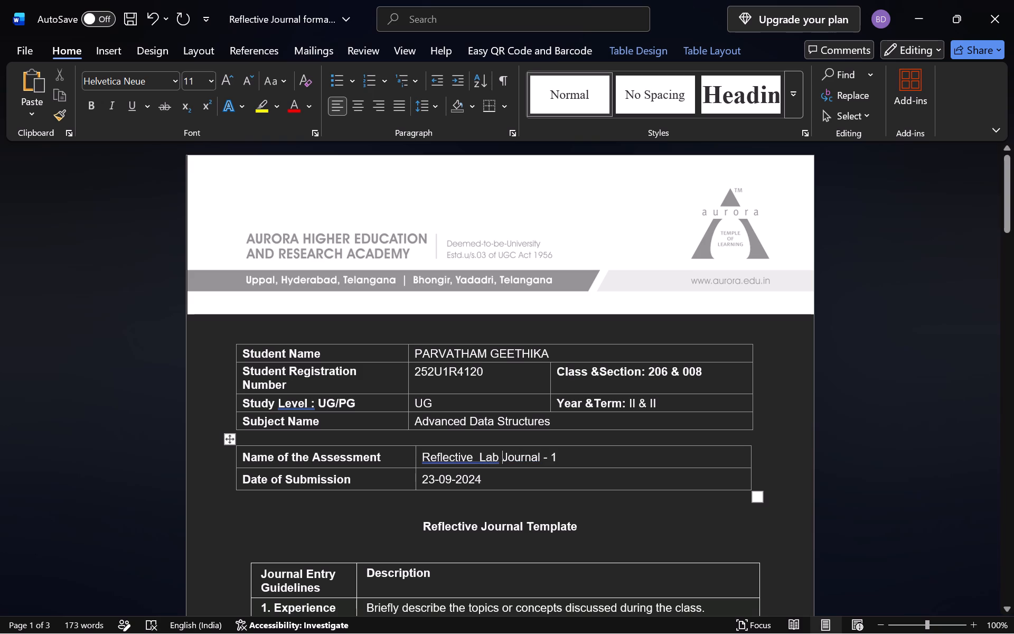
click(478, 462)
key(BackSpace)
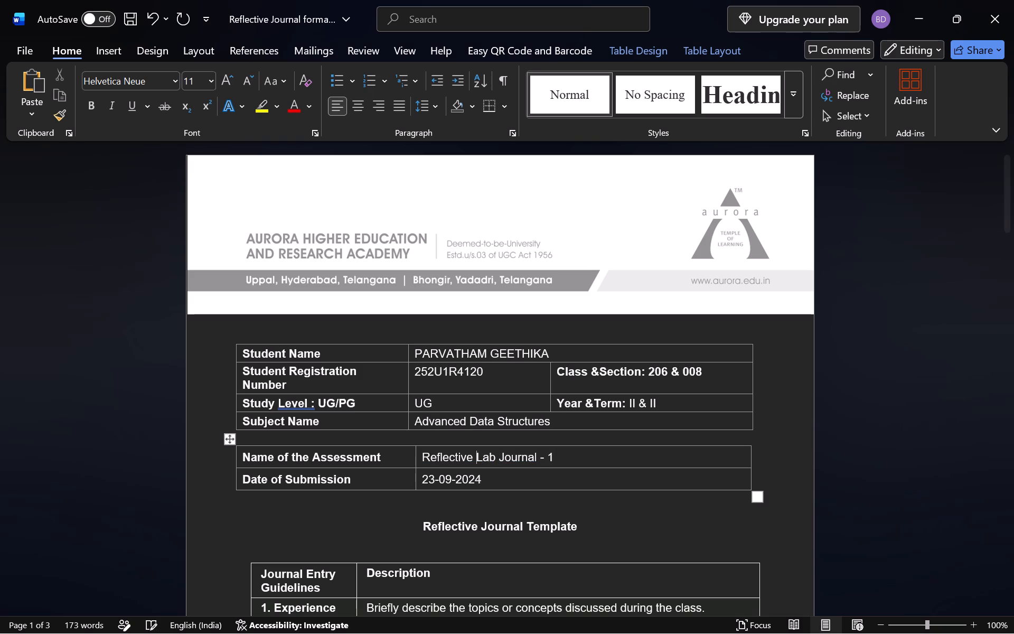
click(565, 459)
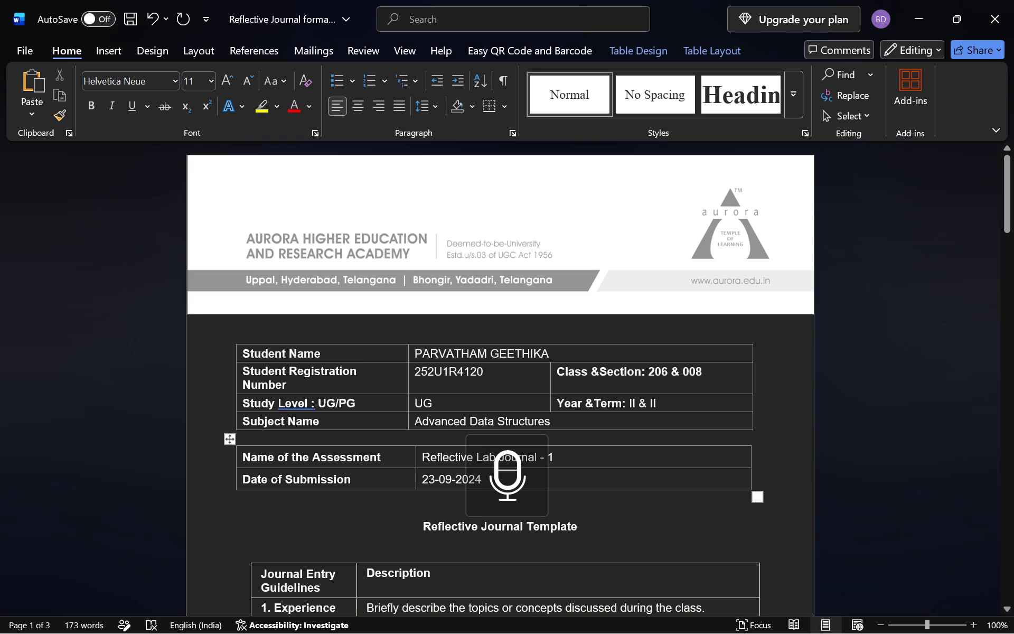
key(BackSpace)
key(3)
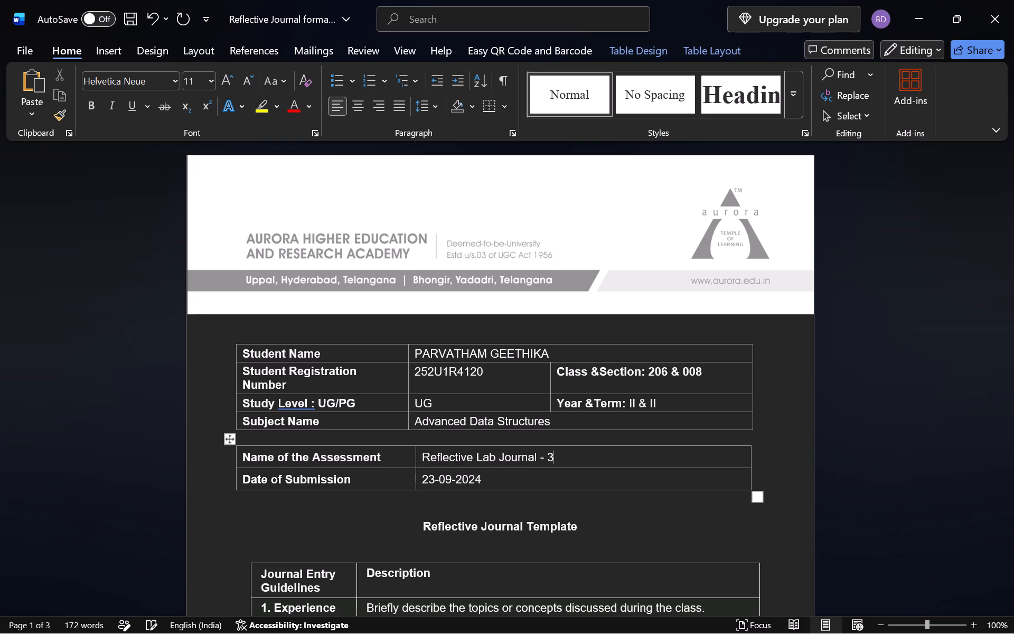
Replace the Date of Submission in the assessment table with 06-11-2026.
click(530, 482)
key(BackSpace)
key(BackSpace)
key(BackSpace)
key(BackSpace)
key(BackSpace)
key(BackSpace)
key(BackSpace)
key(BackSpace)
key(BackSpace)
key(BackSpace)
key(BackSpace)
key(BackSpace)
key(BackSpace)
key(BackSpace)
key(BackSpace)
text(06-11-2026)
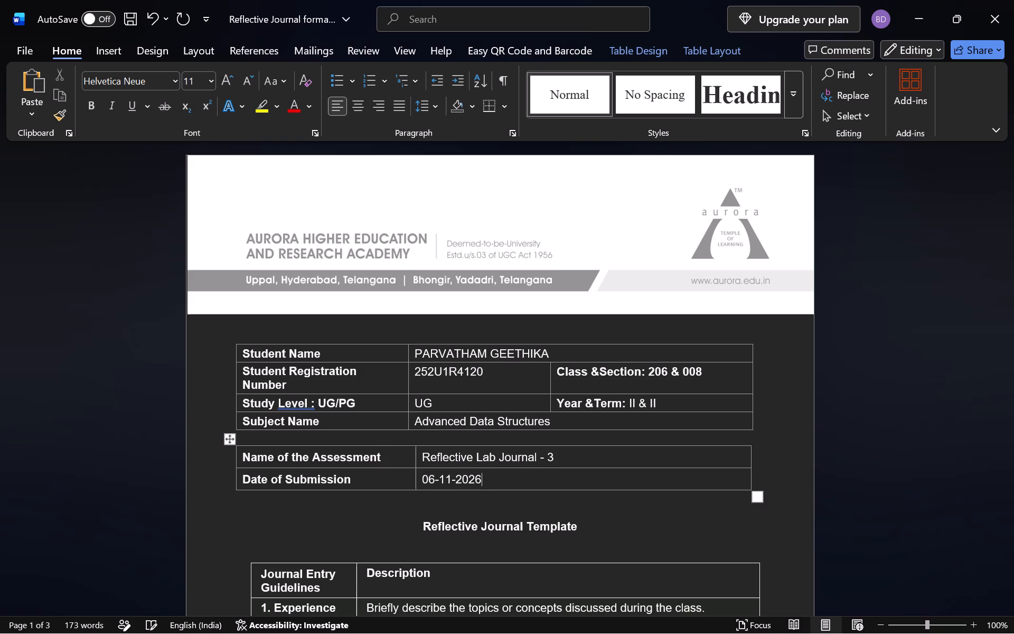
Delete everything below the assessment table, from the Reflective Journal Template heading through the guideline and journal entry tables.
scroll(530, 482, down, 1)
drag(414, 389, 705, 633)
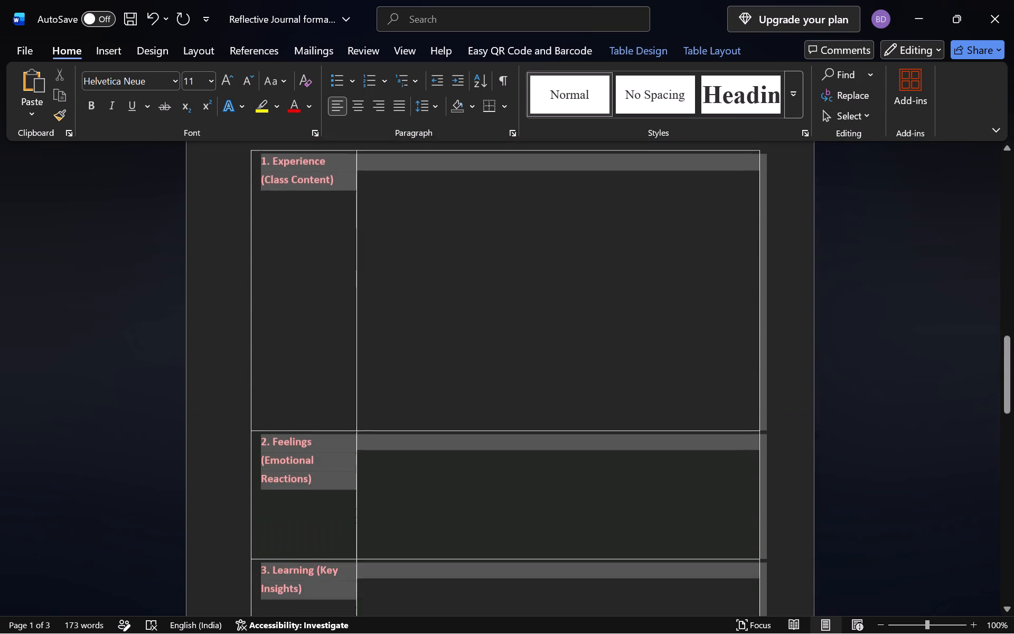
drag(705, 633, 877, 633)
key(BackSpace)
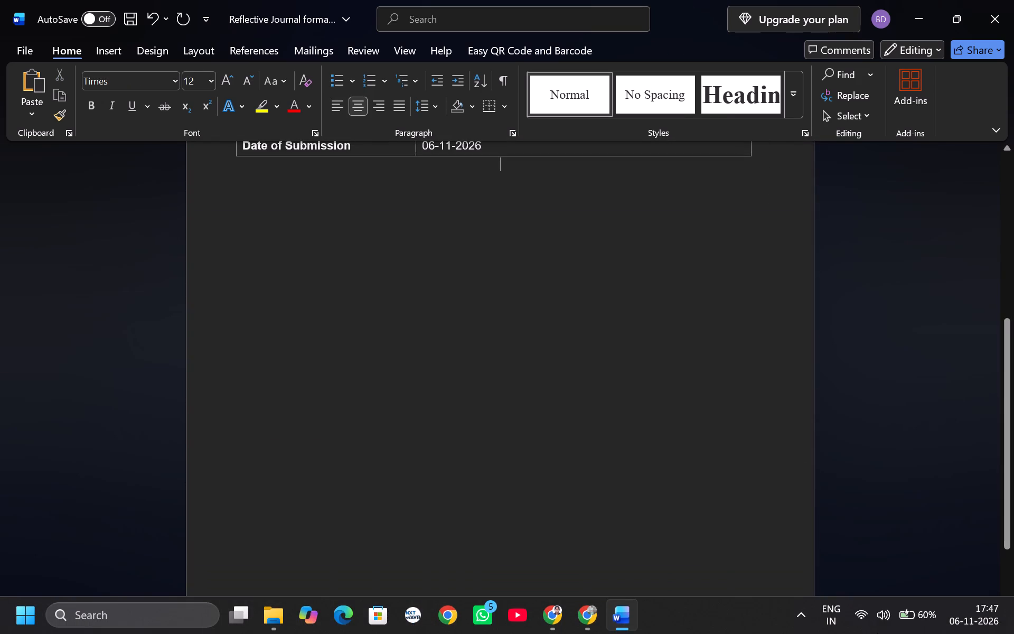
key(BackSpace)
Add the heading text "Reflective Lab Journal - 03" on a new line below the assessment table.
key(Return)
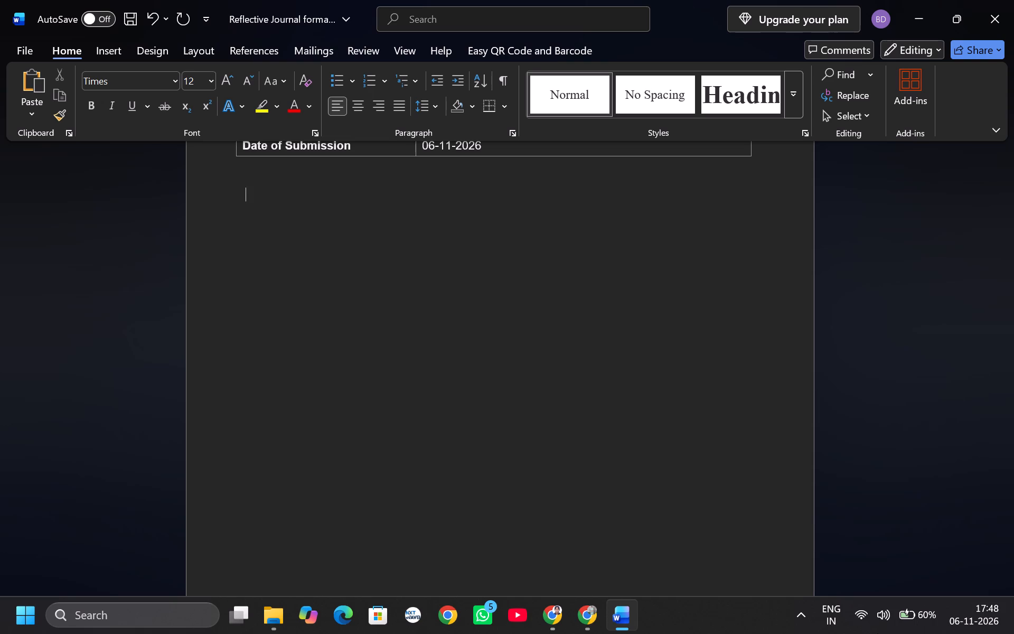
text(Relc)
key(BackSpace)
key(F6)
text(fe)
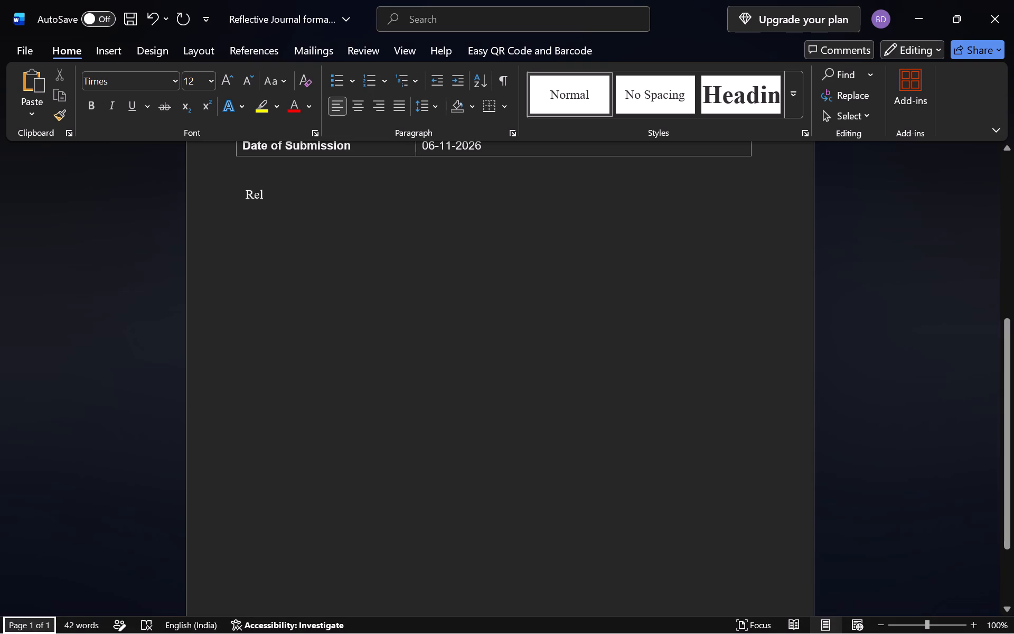
click(418, 229)
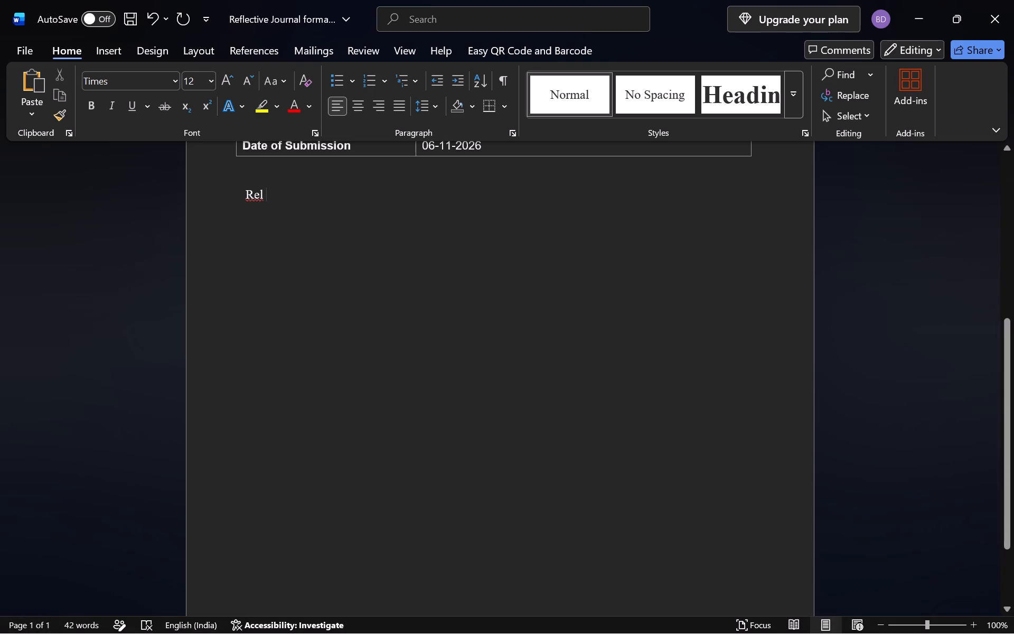
key(BackSpace)
key(BackSpace)
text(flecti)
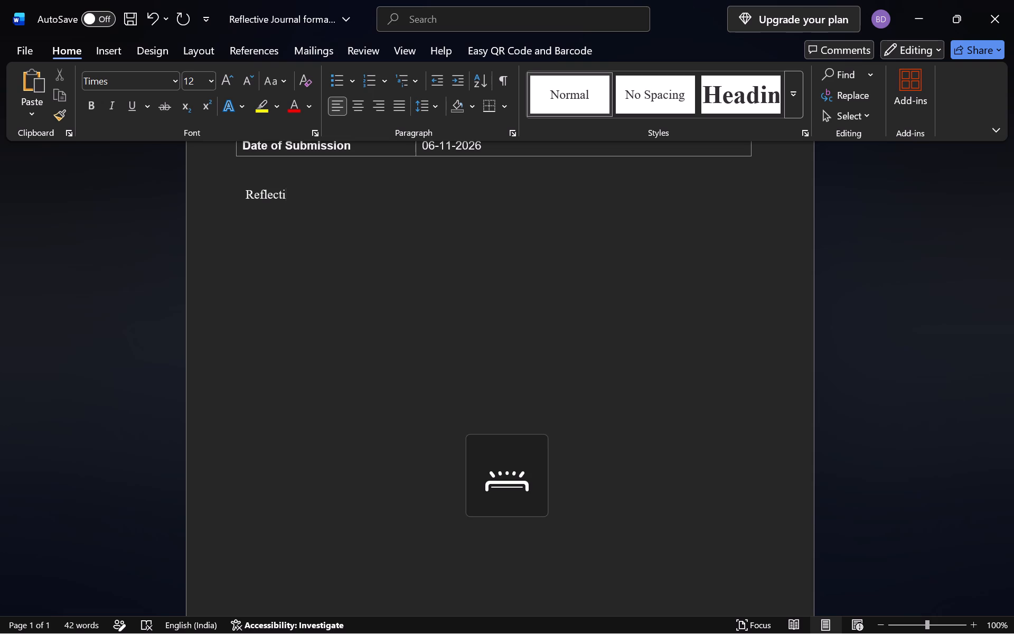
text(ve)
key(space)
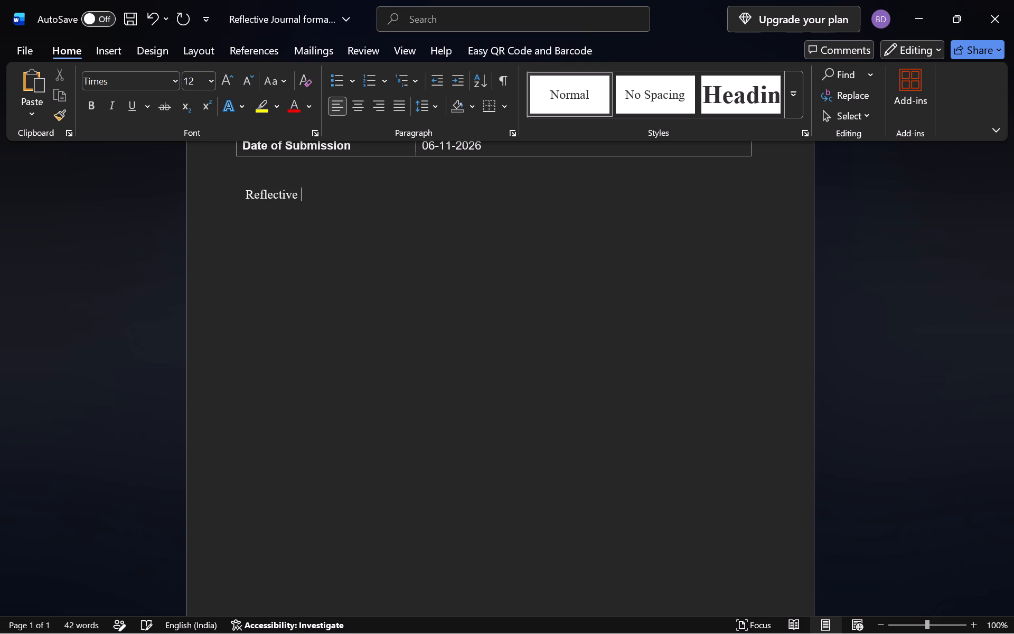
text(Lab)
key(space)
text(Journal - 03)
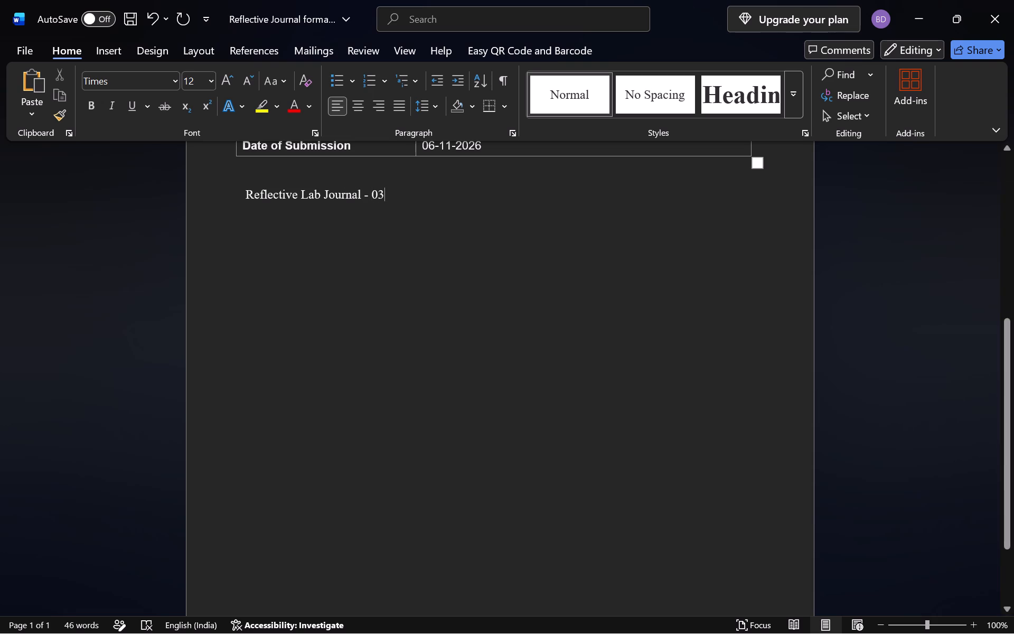
Format the Reflective Lab Journal heading as centred, bold, 16-point text.
drag(242, 202, 420, 204)
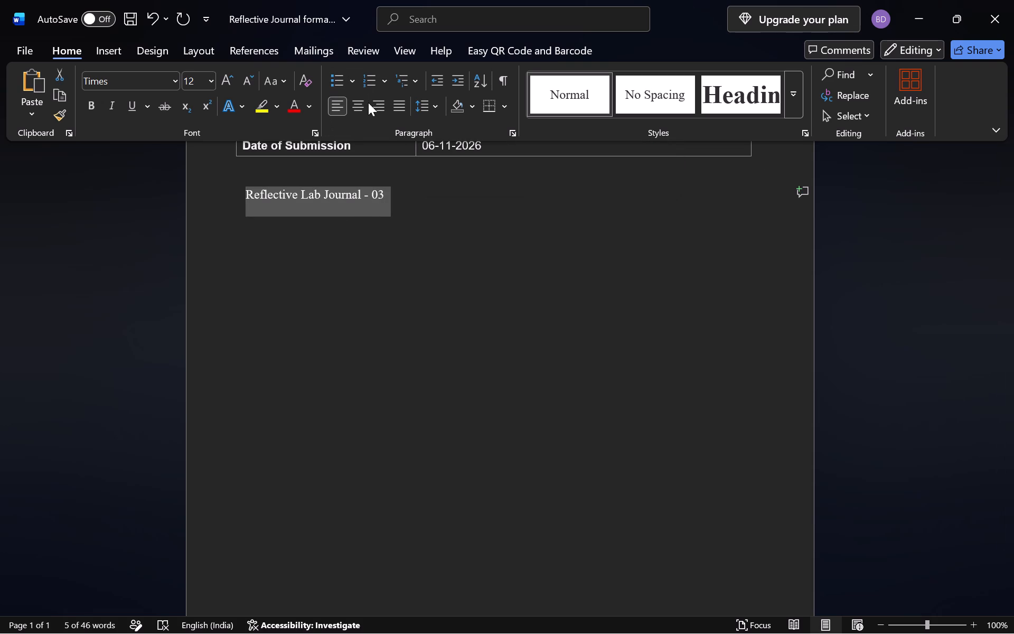
click(355, 110)
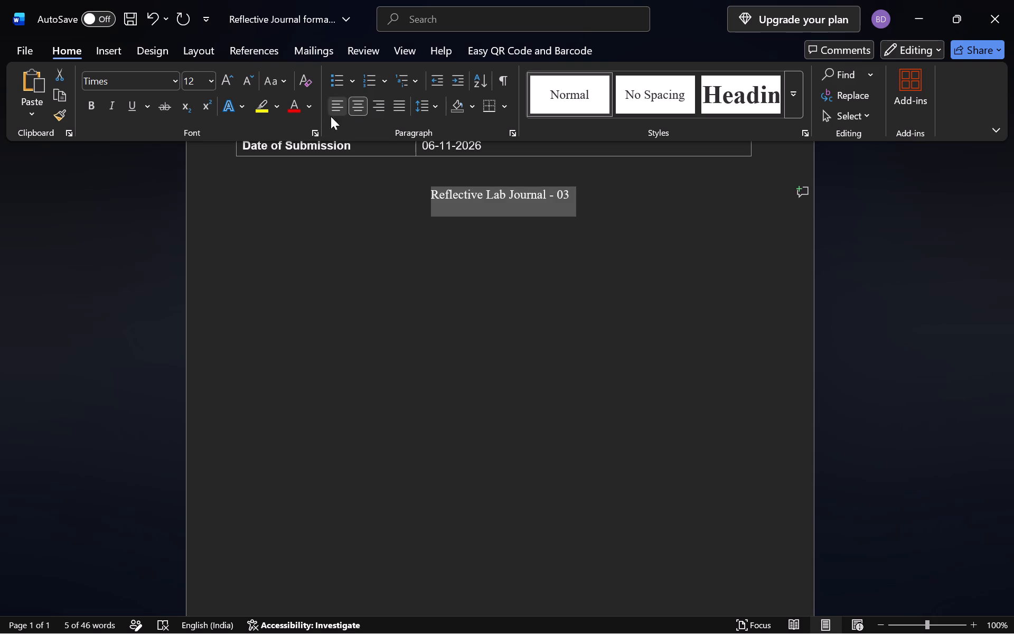
click(214, 86)
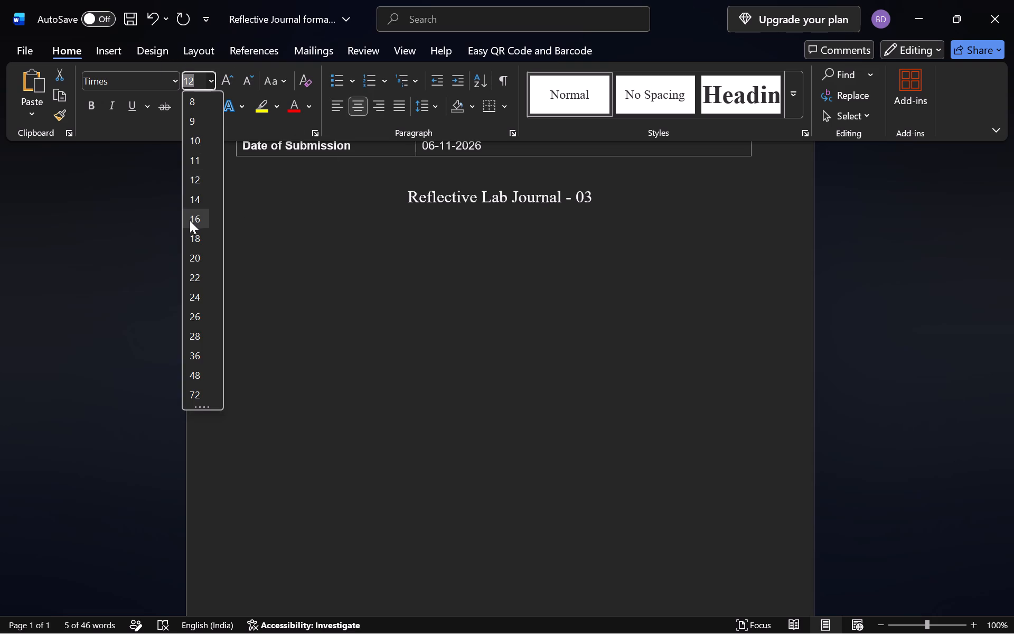
click(190, 220)
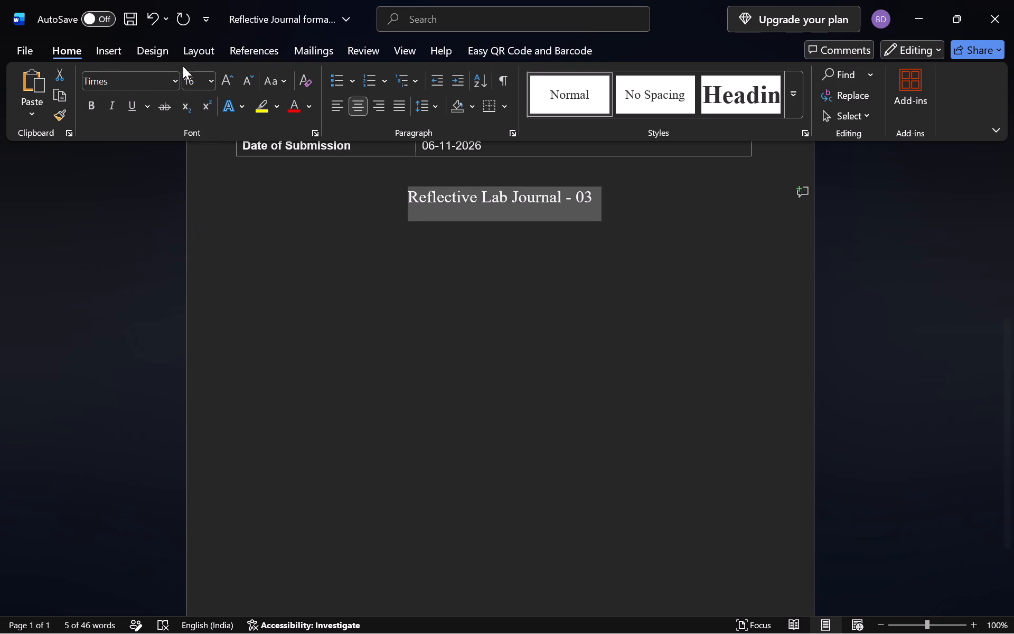
click(88, 110)
click(647, 260)
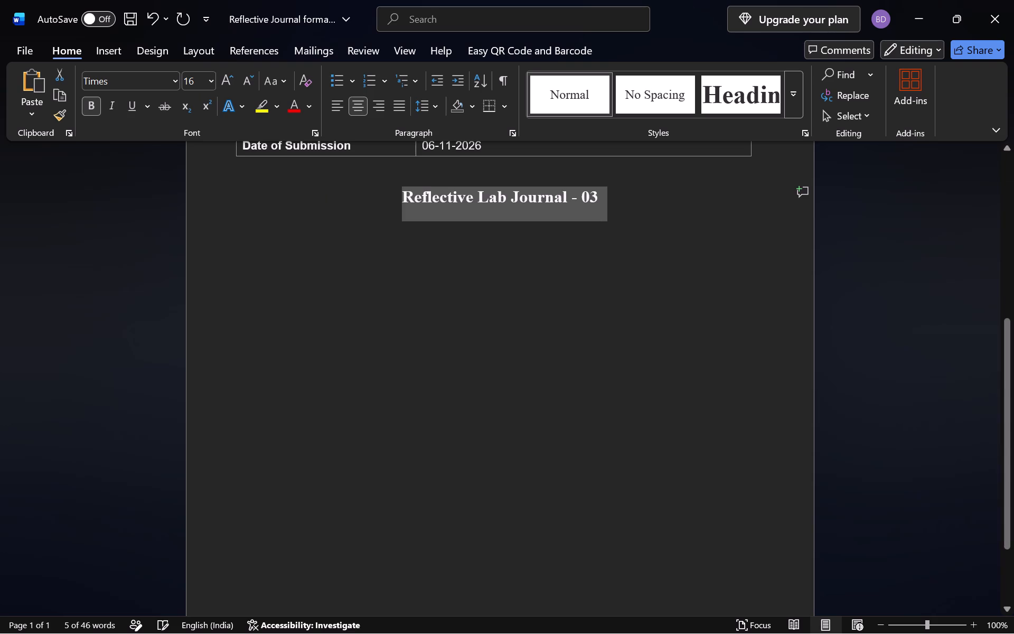
Start a new left-aligned line below the heading with the font size set to 12.
key(Return)
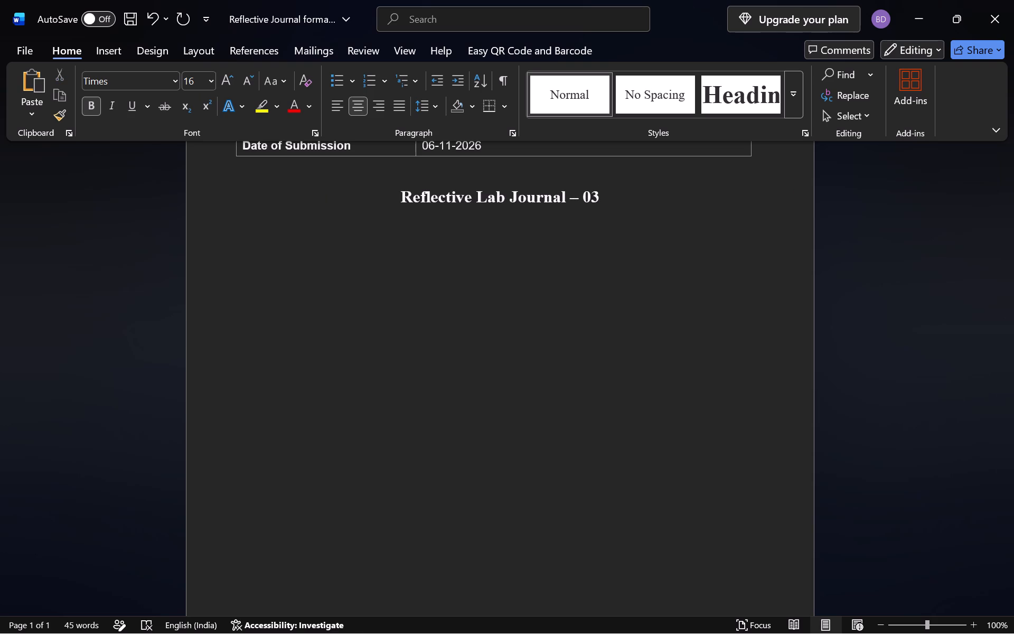
key(BackSpace)
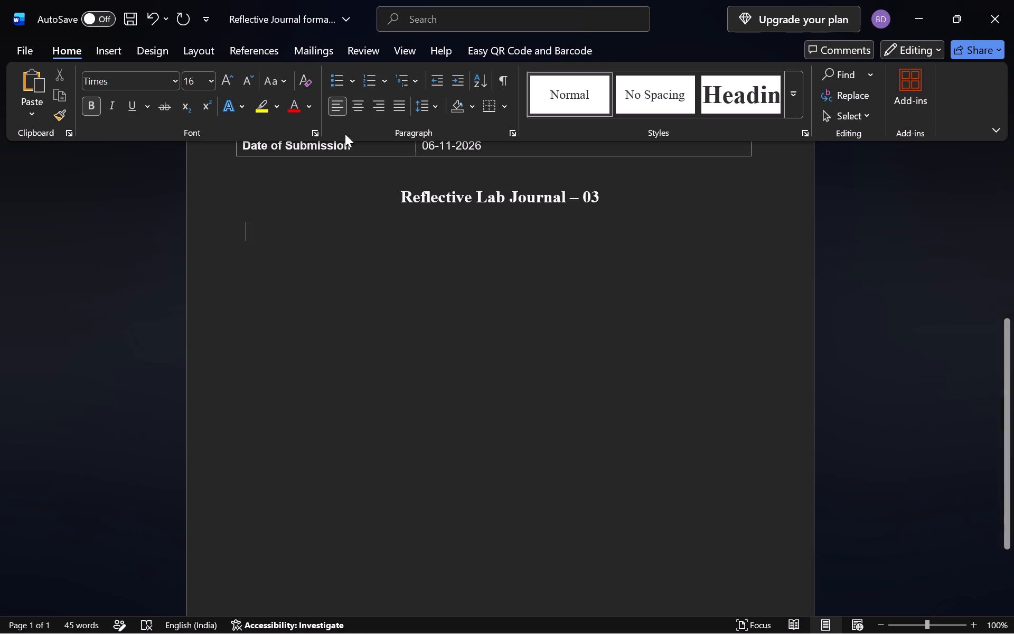
click(213, 83)
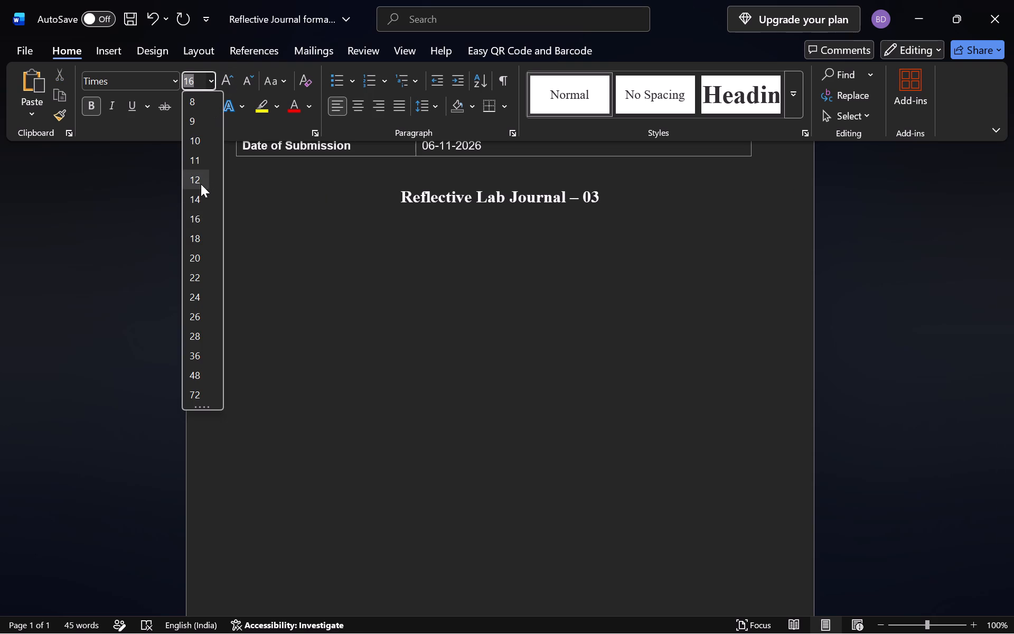
click(201, 184)
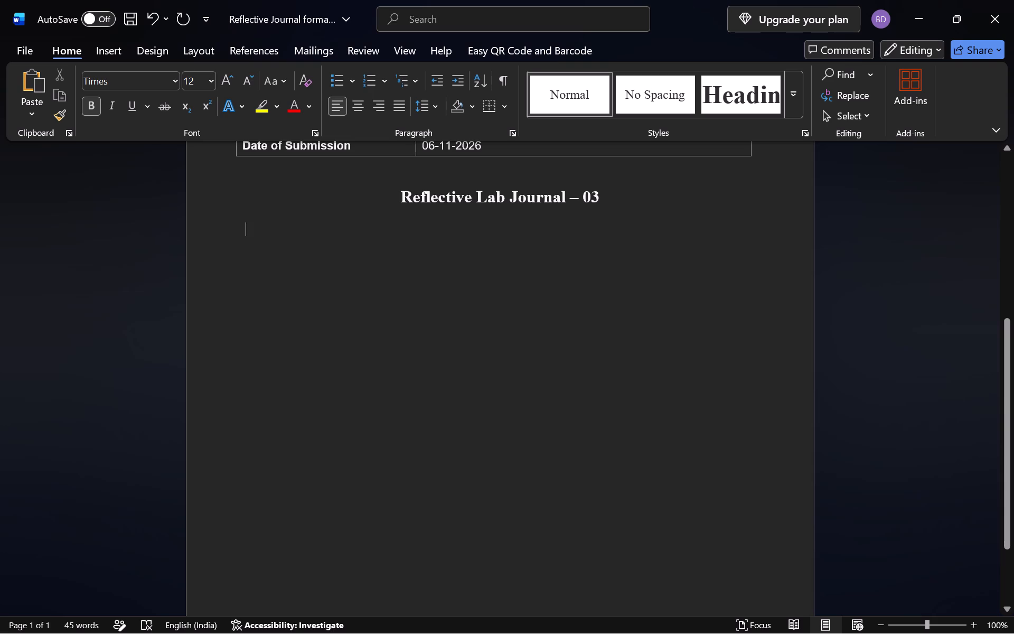
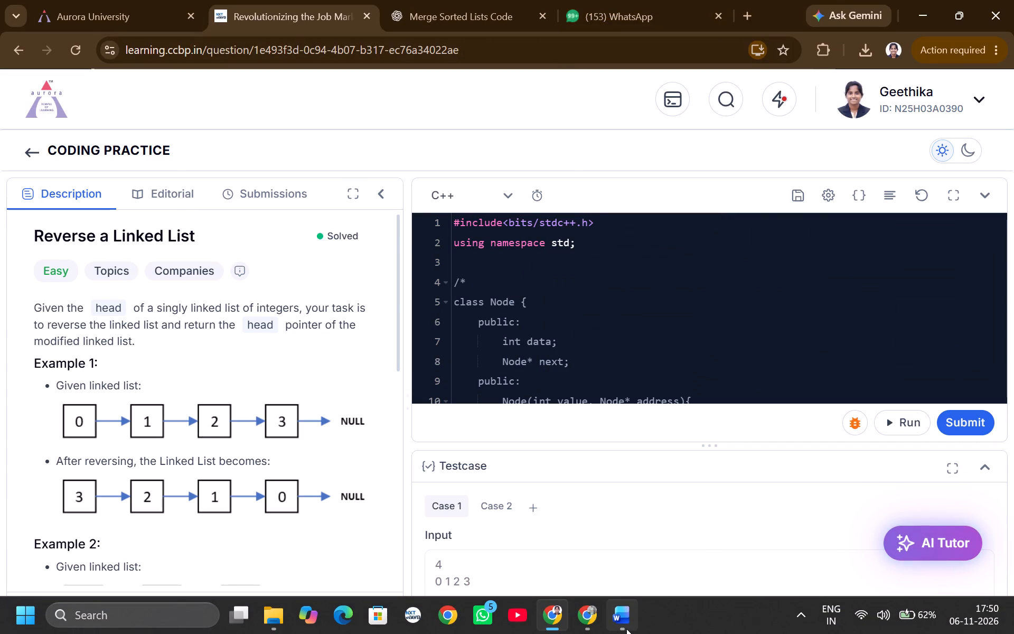
In Word, enter "Reverse a Linked List" as numbered item 1 under the journal heading, with an unnumbered blank line below it.
click(626, 629)
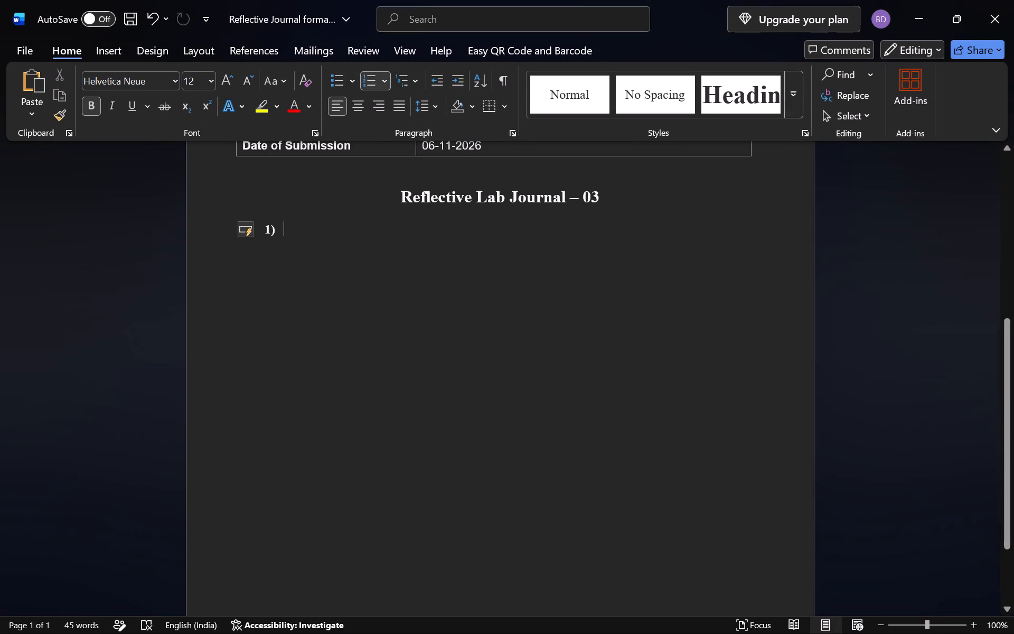
text(Rever)
text(se a Linked Lis)
key(t)
key(Return)
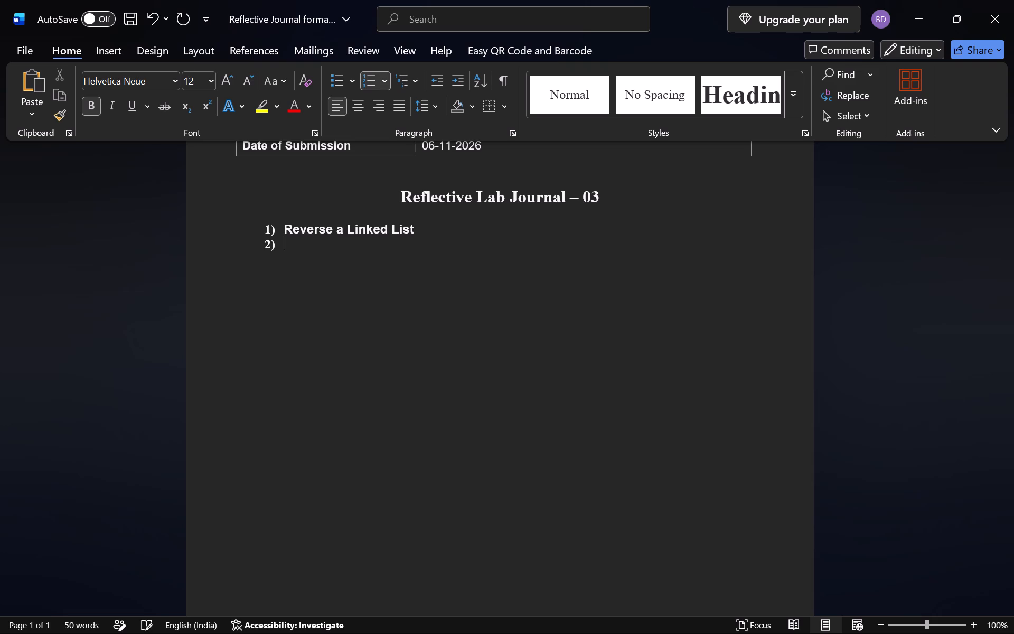
key(BackSpace)
key(Return)
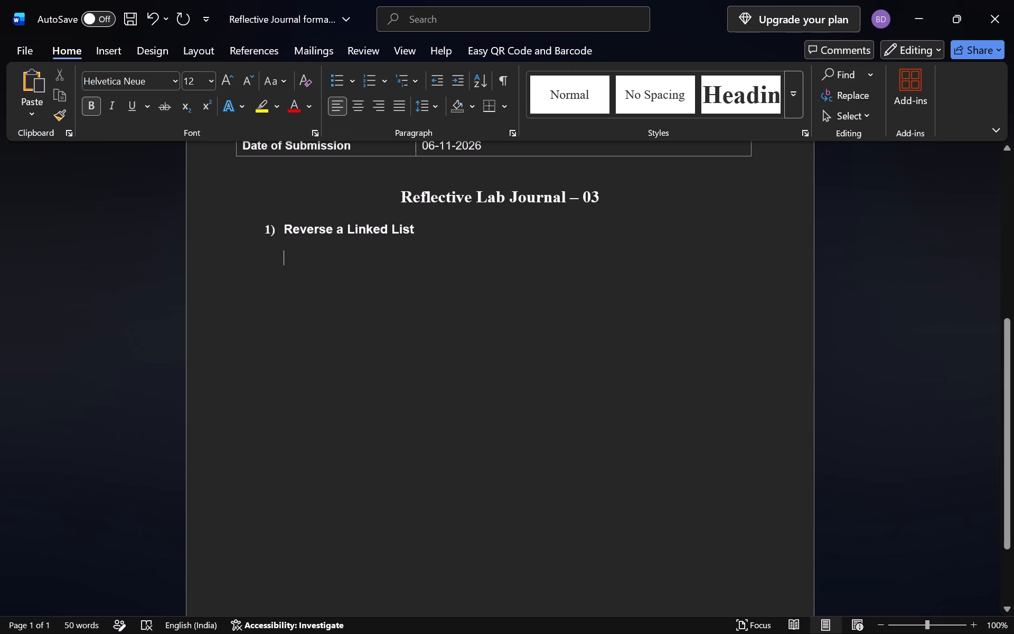
In Windows Settings, find the taskbar options by searching "hide tas" and turn off automatically hiding the taskbar.
click(915, 2)
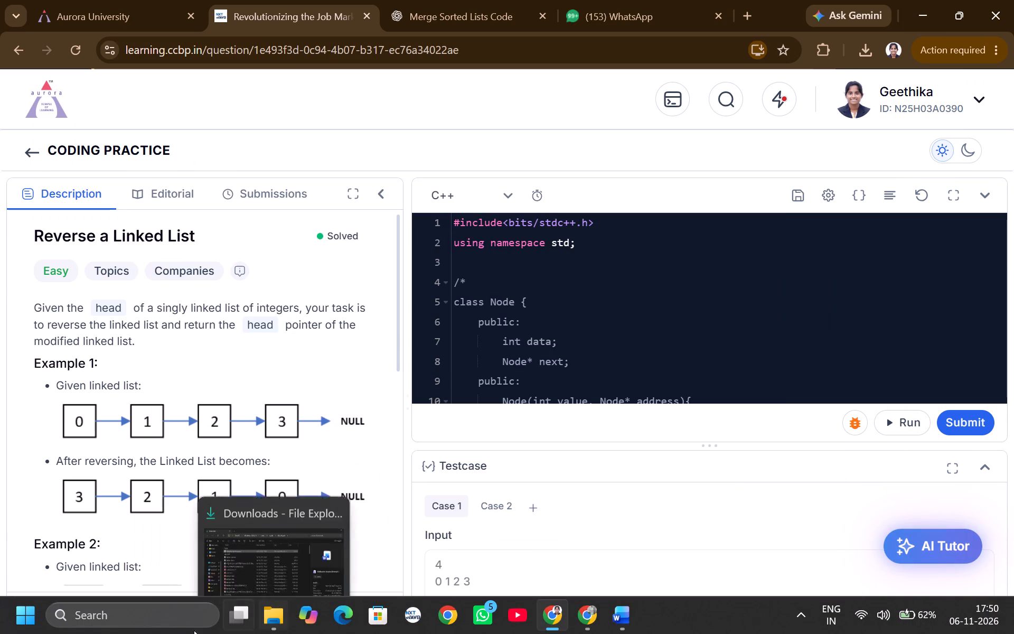
click(12, 607)
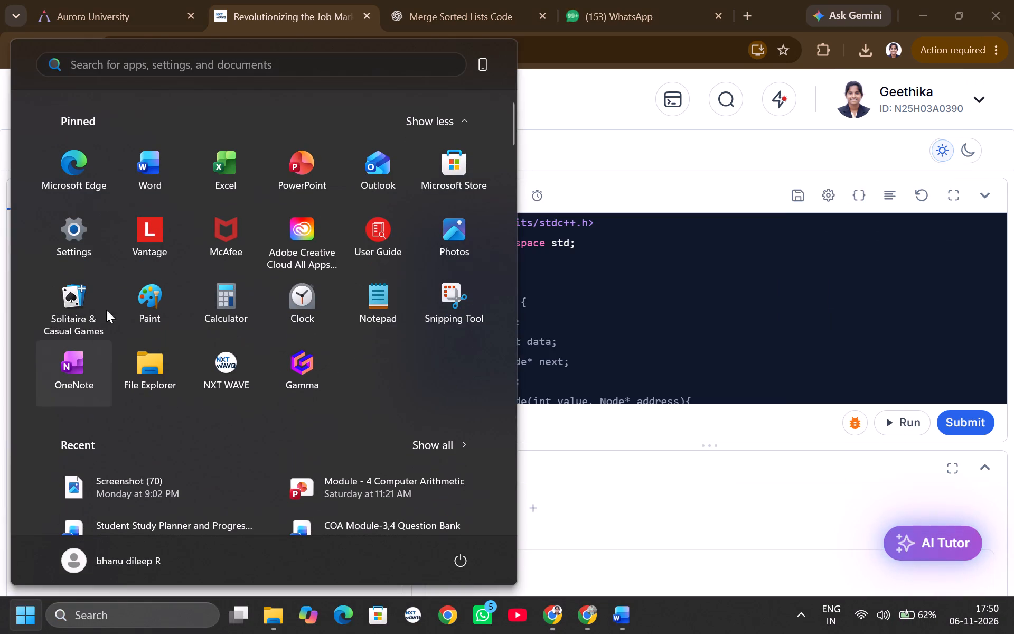
click(76, 237)
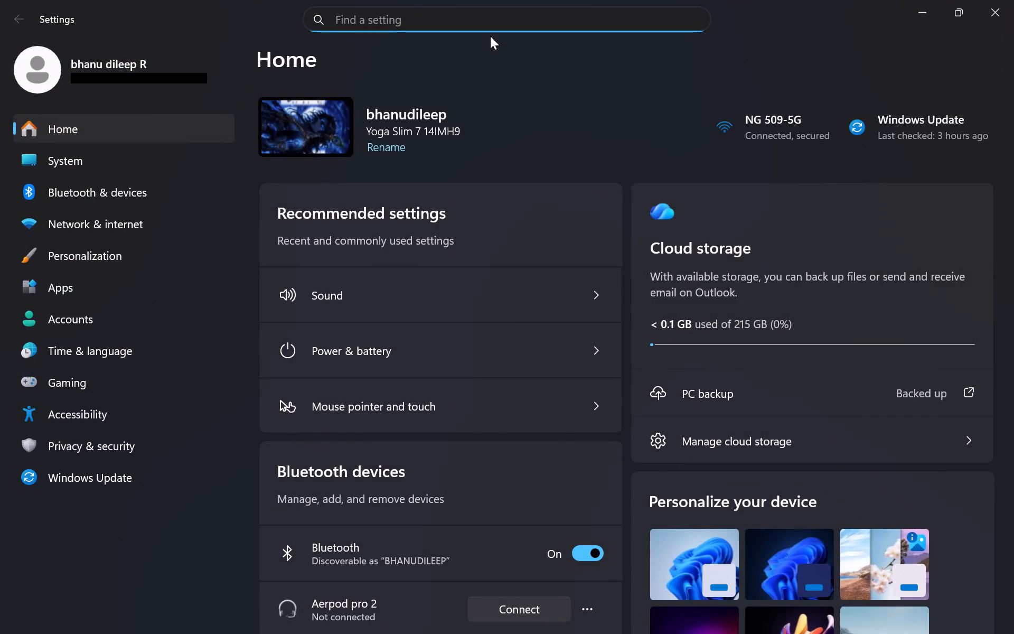
text(hide)
key(space)
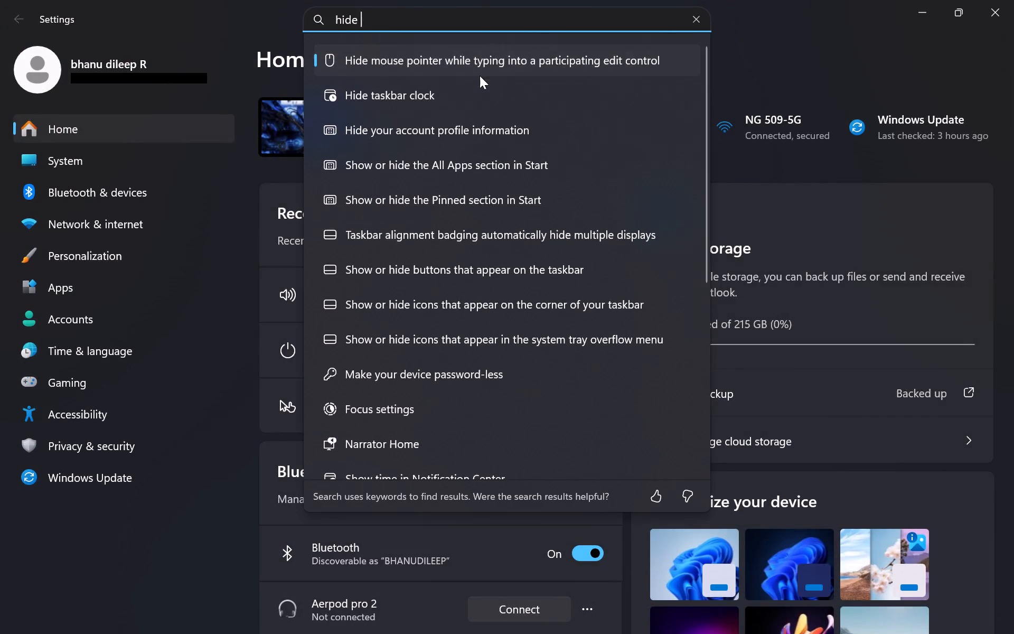
text(tas)
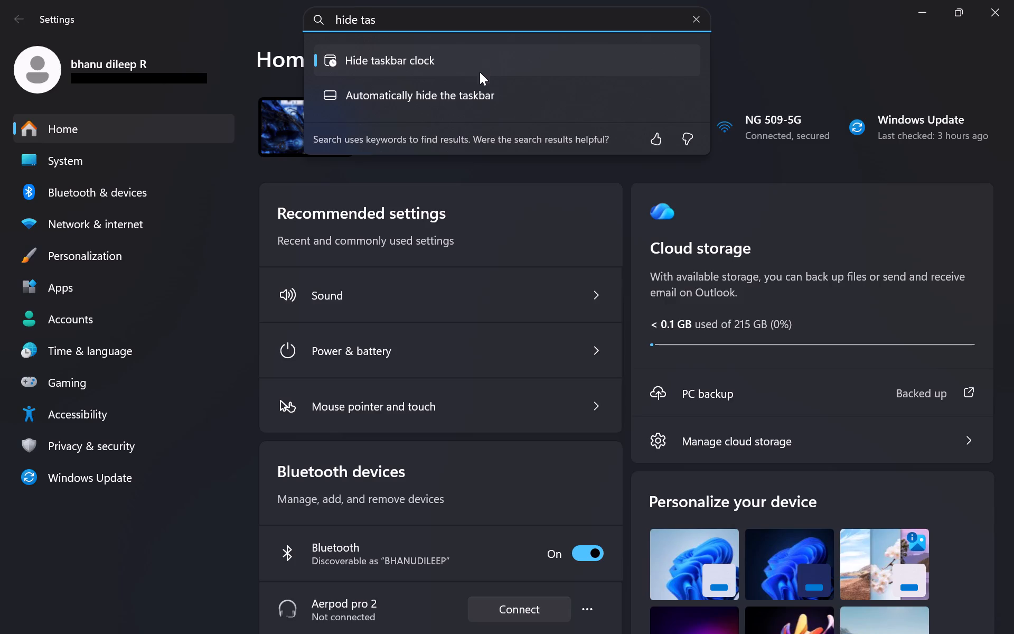
click(477, 99)
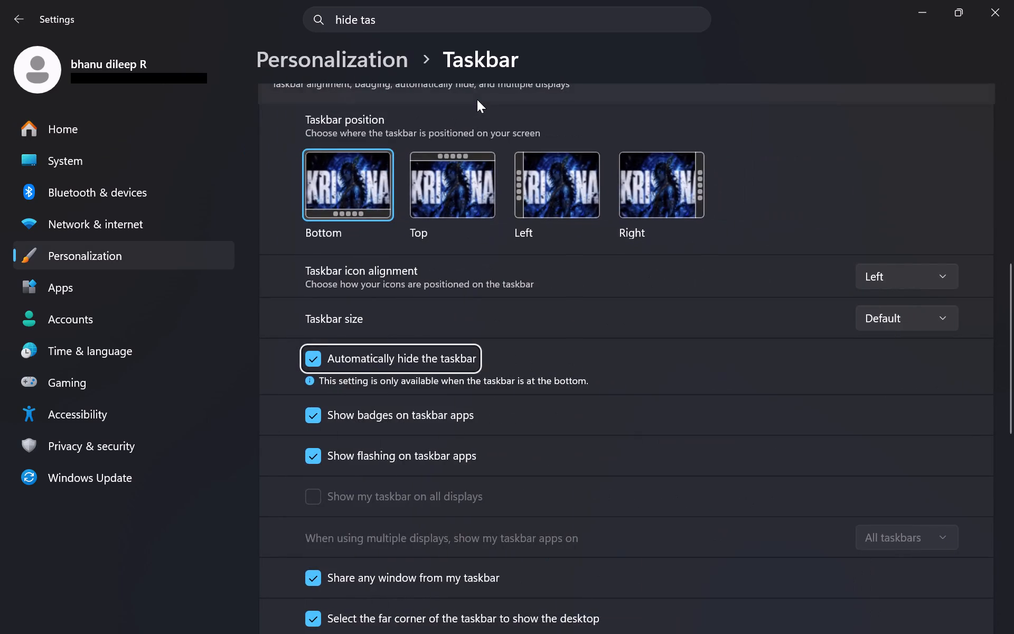
click(307, 366)
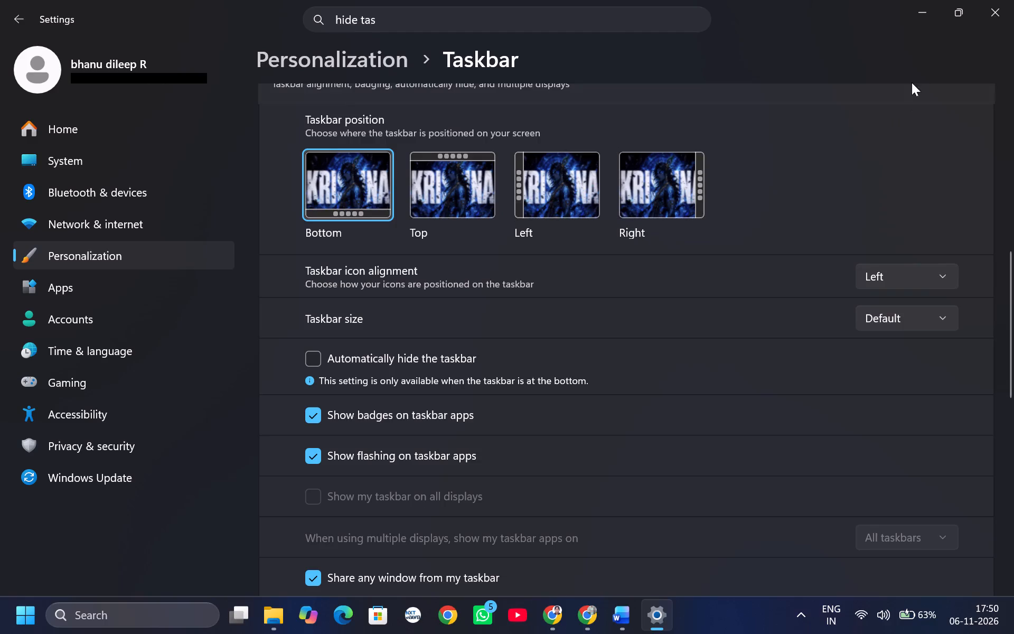
click(917, 3)
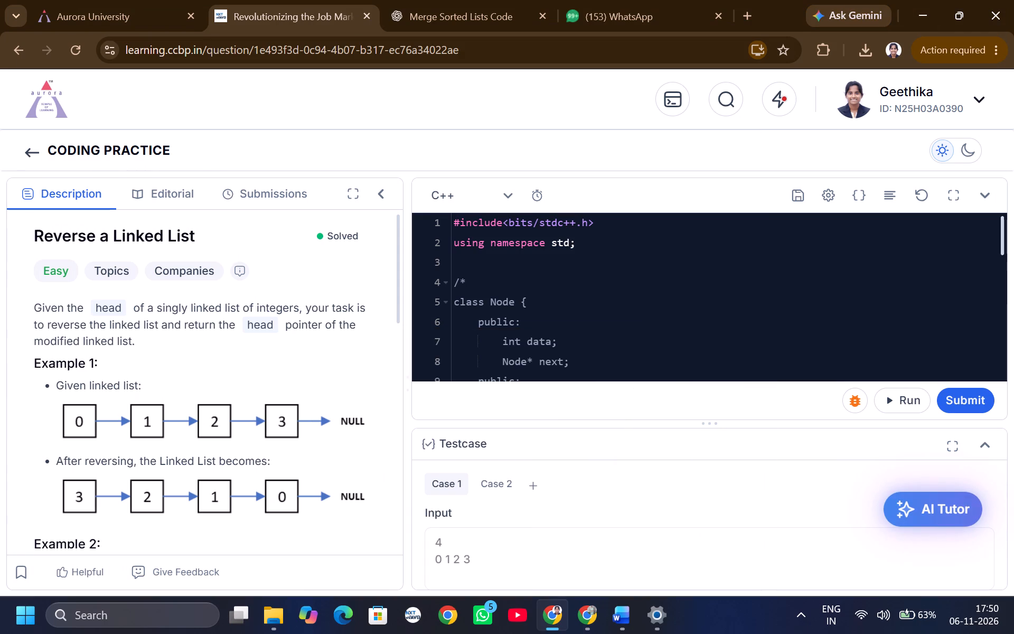
Delete the commented-out Node class block and its extra blank line from the Reverse a Linked List code in Chrome.
scroll(571, 359, down, 2)
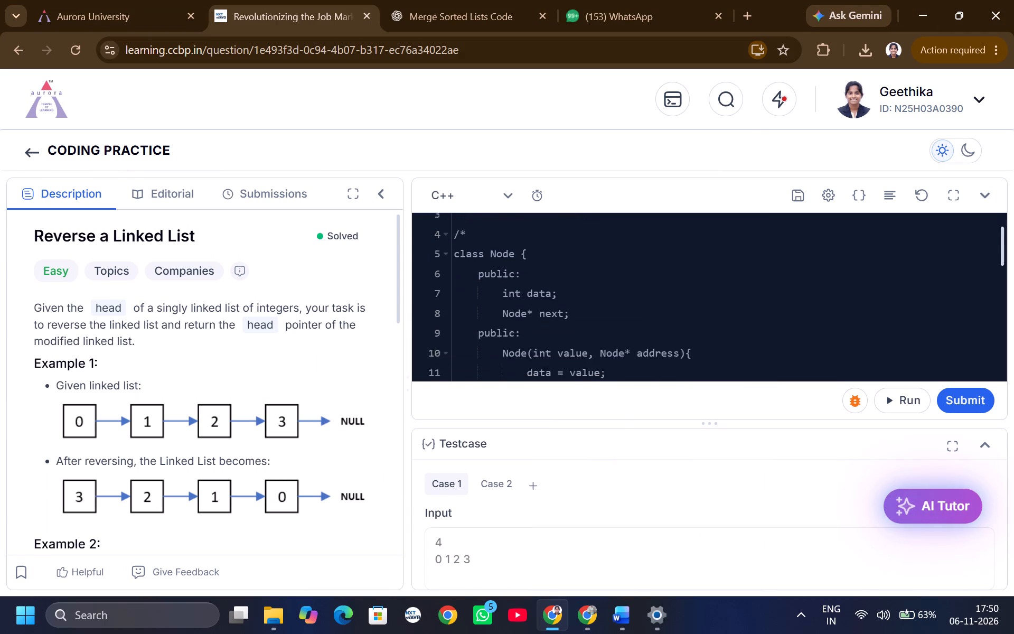
scroll(571, 359, down, 6)
scroll(571, 359, up, 5)
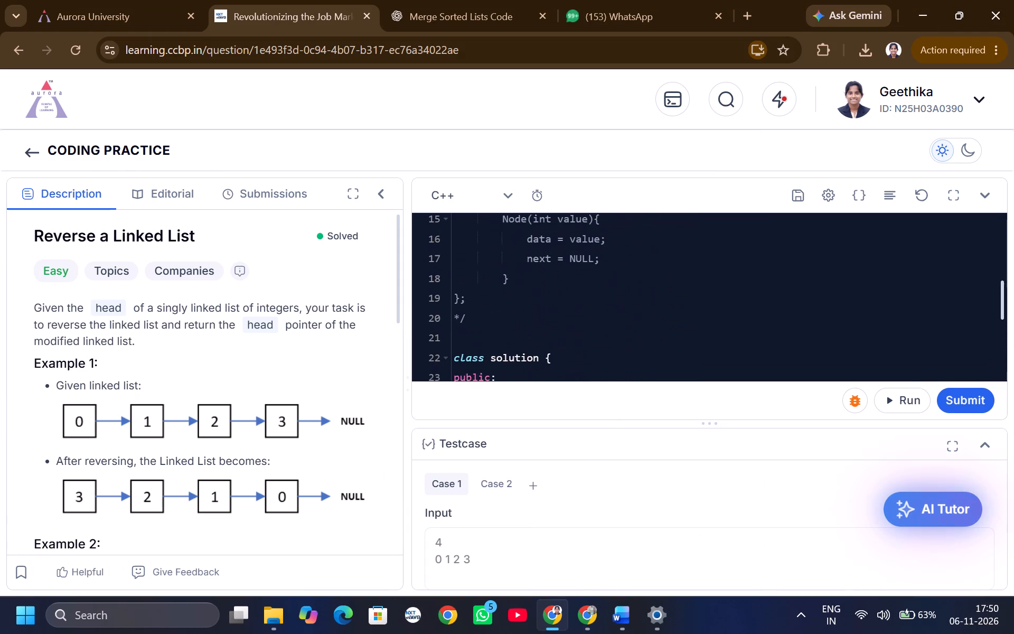
drag(485, 335, 444, 210)
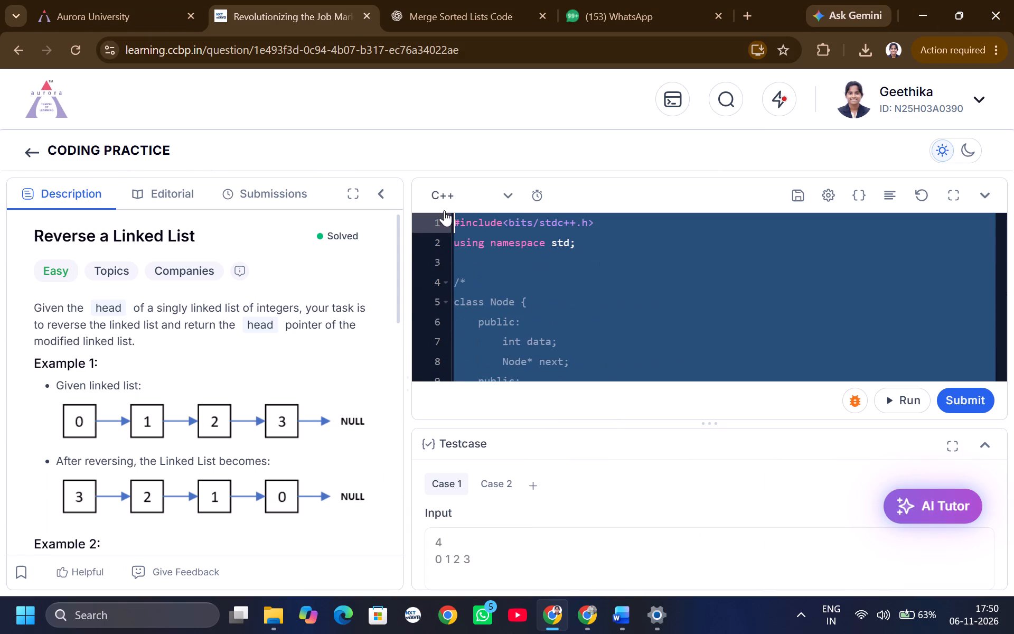
drag(444, 210, 456, 281)
key(BackSpace)
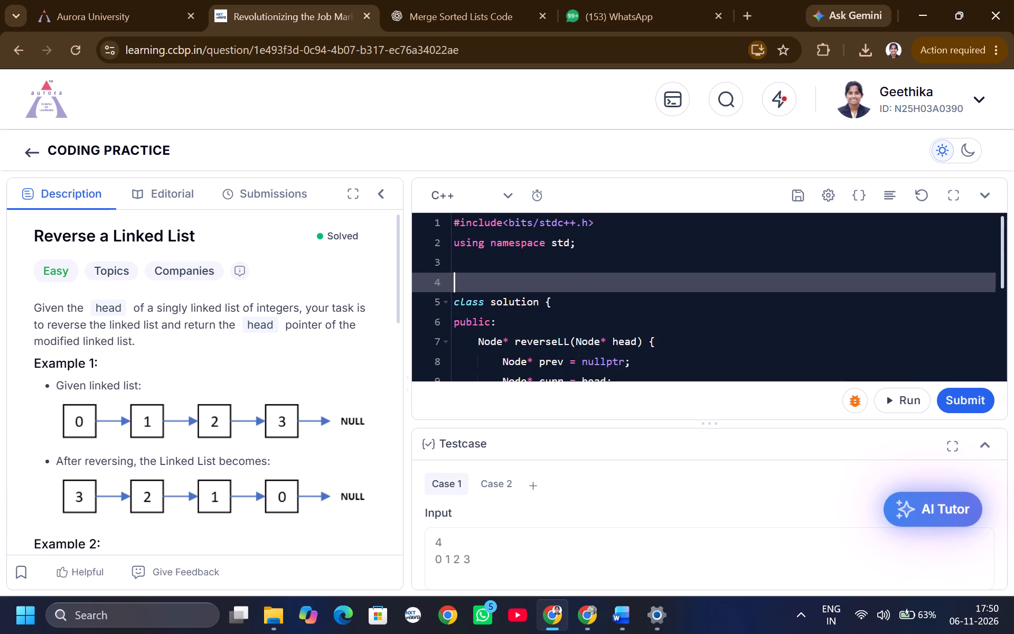
key(BackSpace)
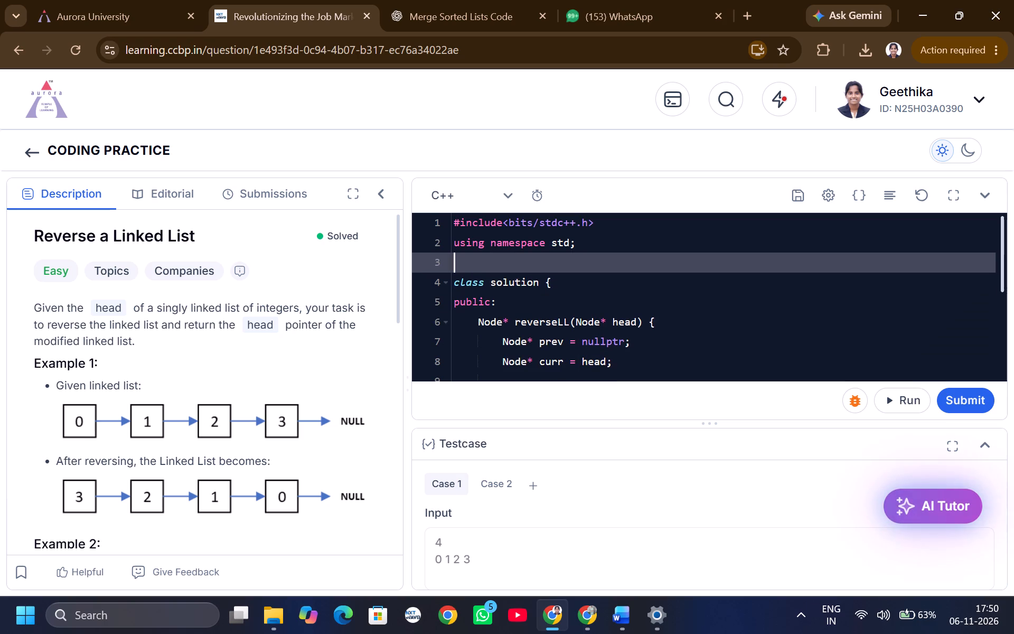
Capture a rectangular screenshot of the whole Reverse a Linked List coding practice page, excluding the browser bar and taskbar.
key(shift+super+s)
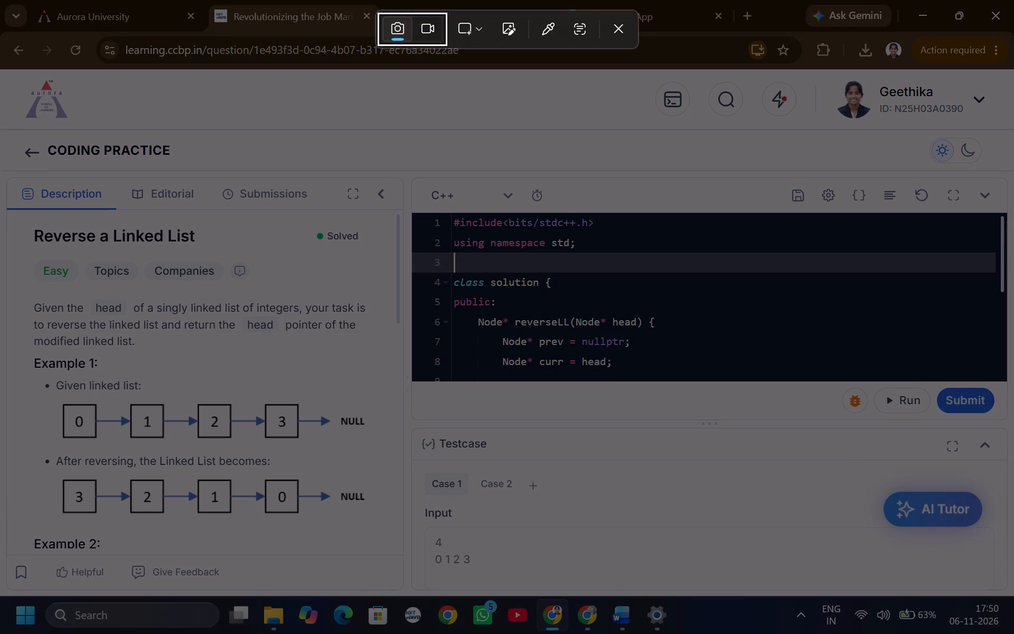
drag(0, 62, 1013, 544)
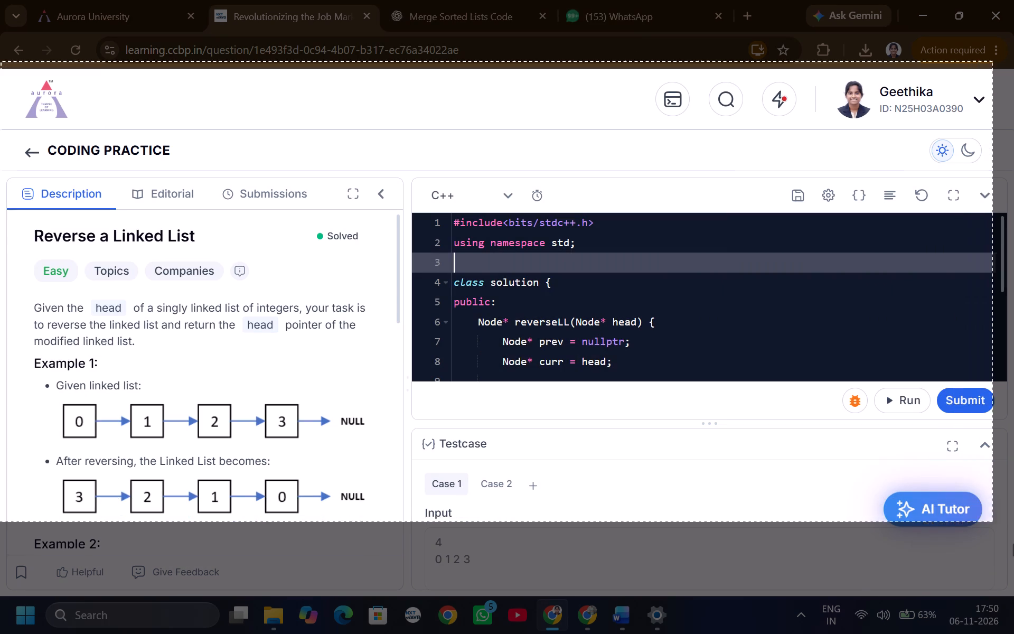
drag(1013, 544, 1013, 595)
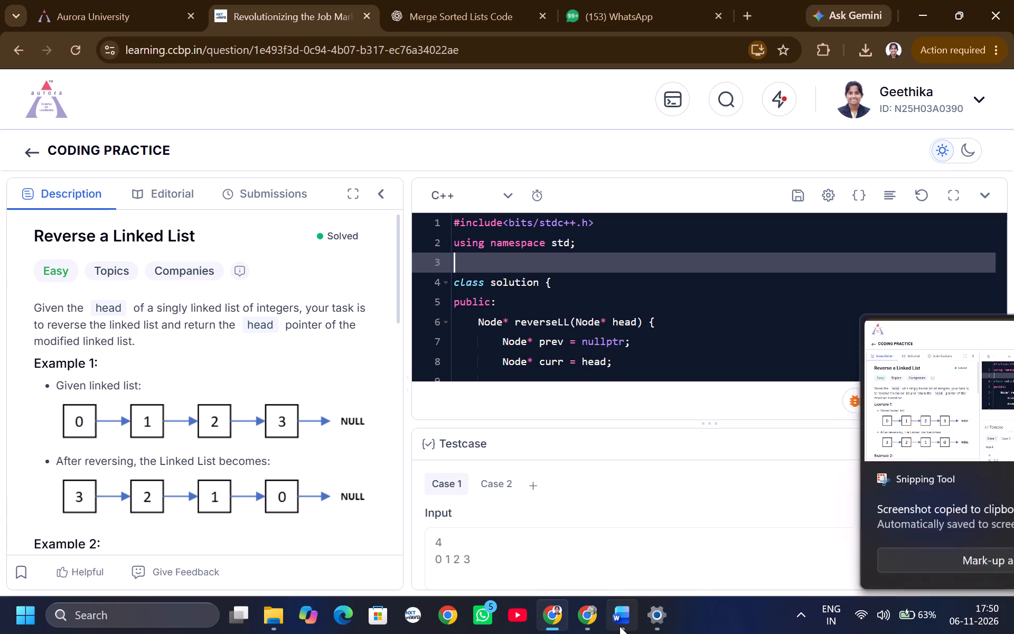
Paste the captured screenshot below the "Reverse a Linked List" item in the Word journal and try to add a line after it.
click(625, 543)
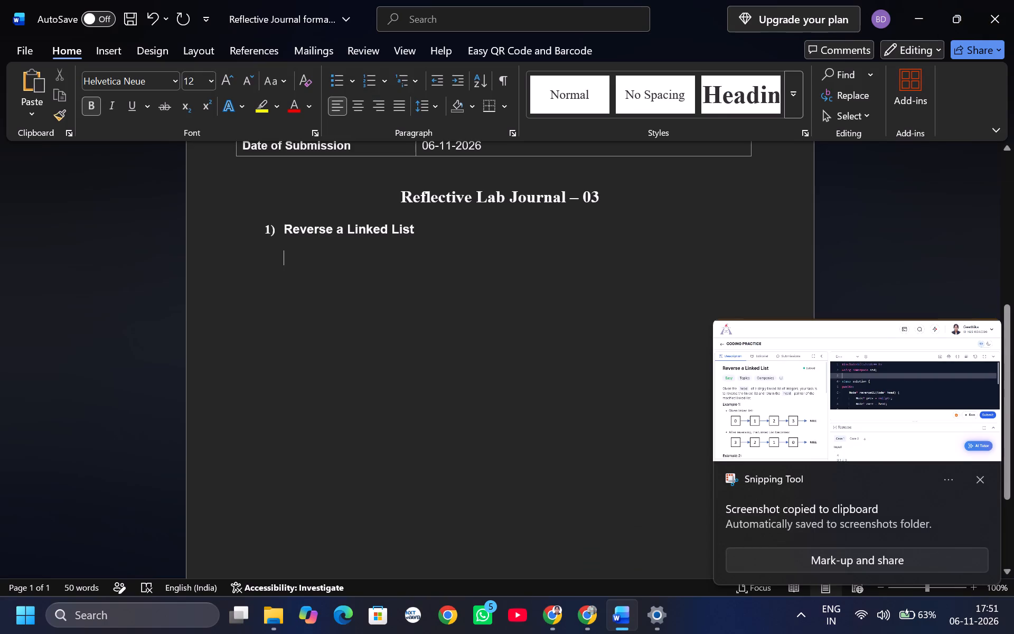
key(ctrl+v)
scroll(753, 229, down, 1)
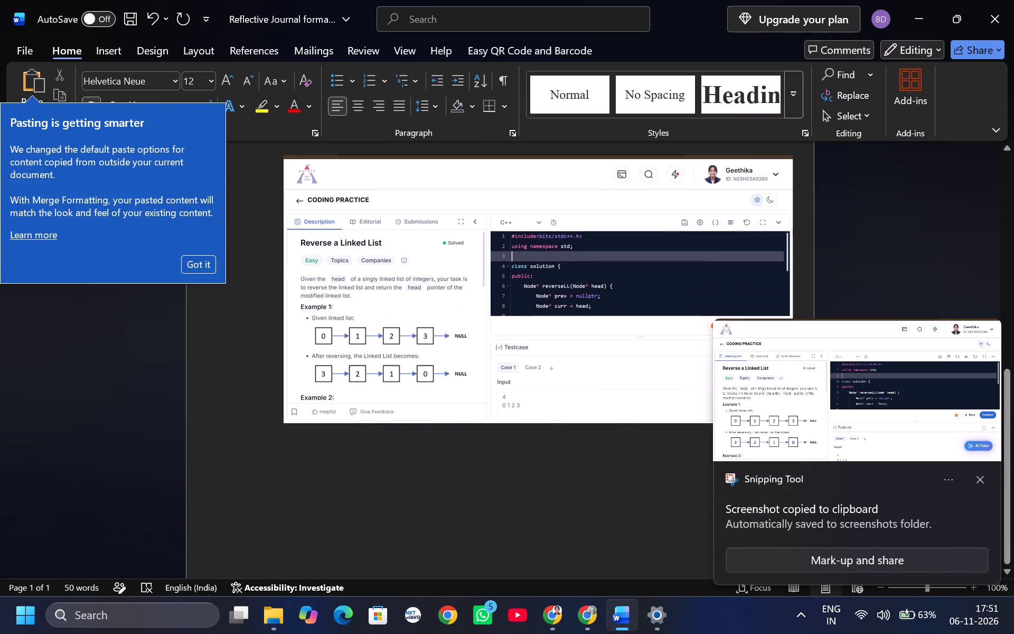
scroll(753, 229, down, 1)
click(801, 295)
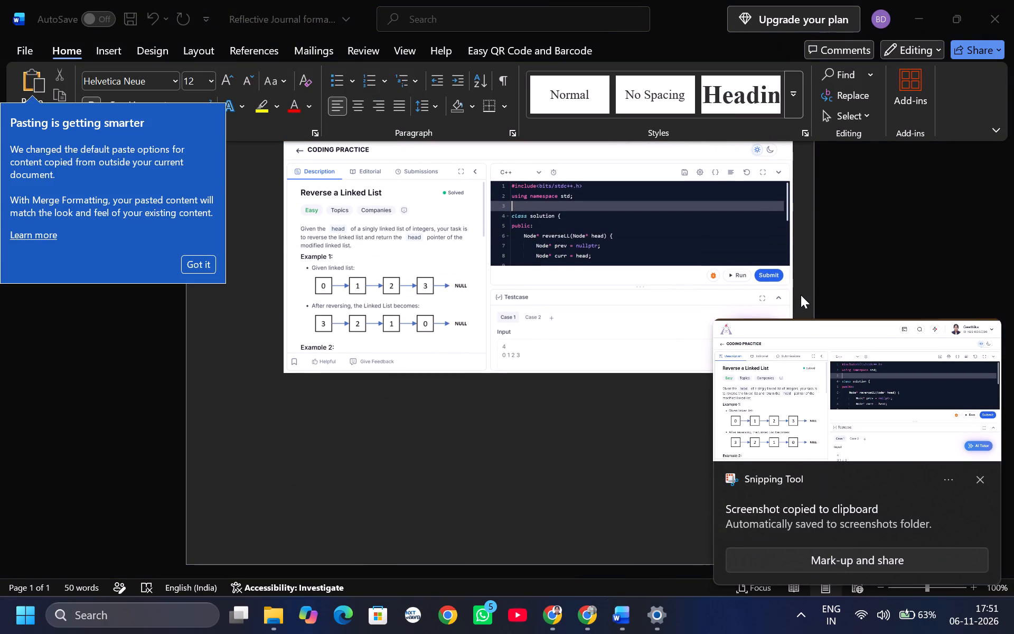
key(Return)
In Windows Settings, search for "noti" and turn off notifications from apps and other senders.
click(650, 619)
click(404, 8)
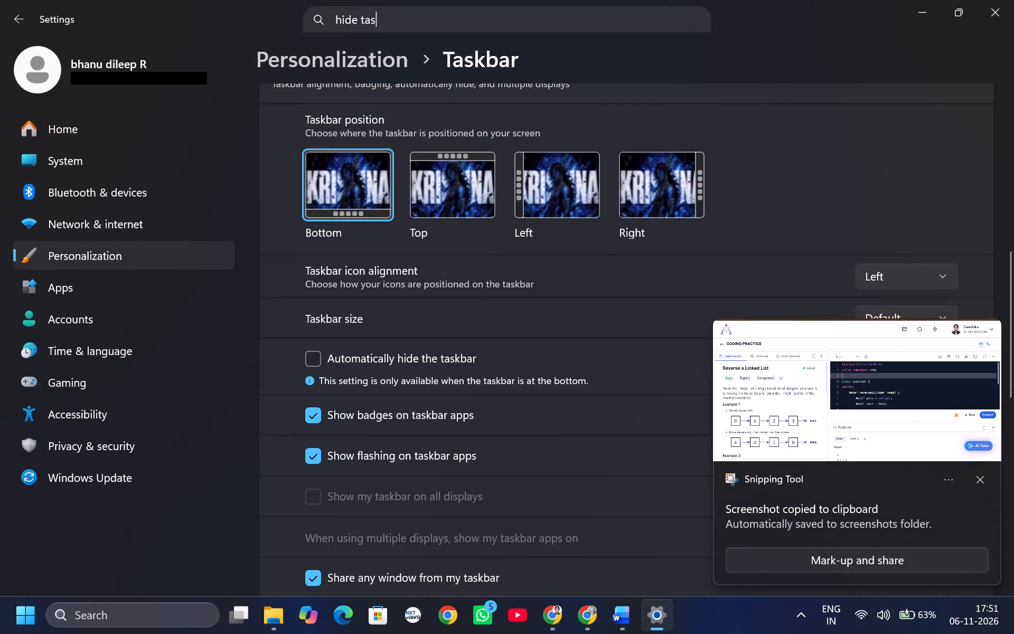
key(BackSpace)
key(BackSpace)
key(BackSpace)
key(BackSpace)
key(BackSpace)
key(BackSpace)
key(BackSpace)
key(BackSpace)
key(BackSpace)
key(BackSpace)
key(BackSpace)
key(BackSpace)
key(BackSpace)
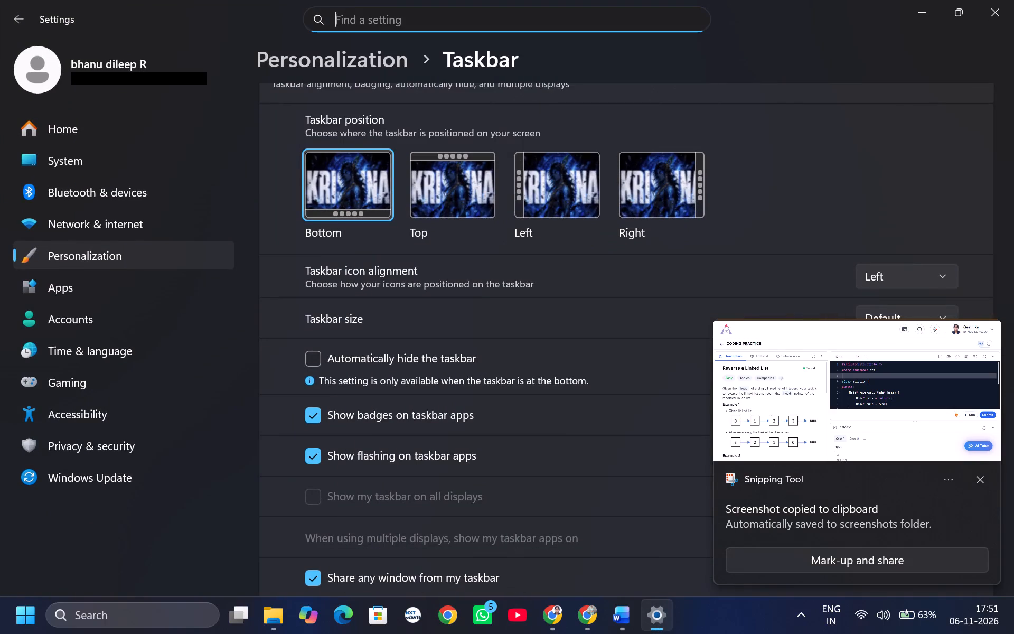
text(noti)
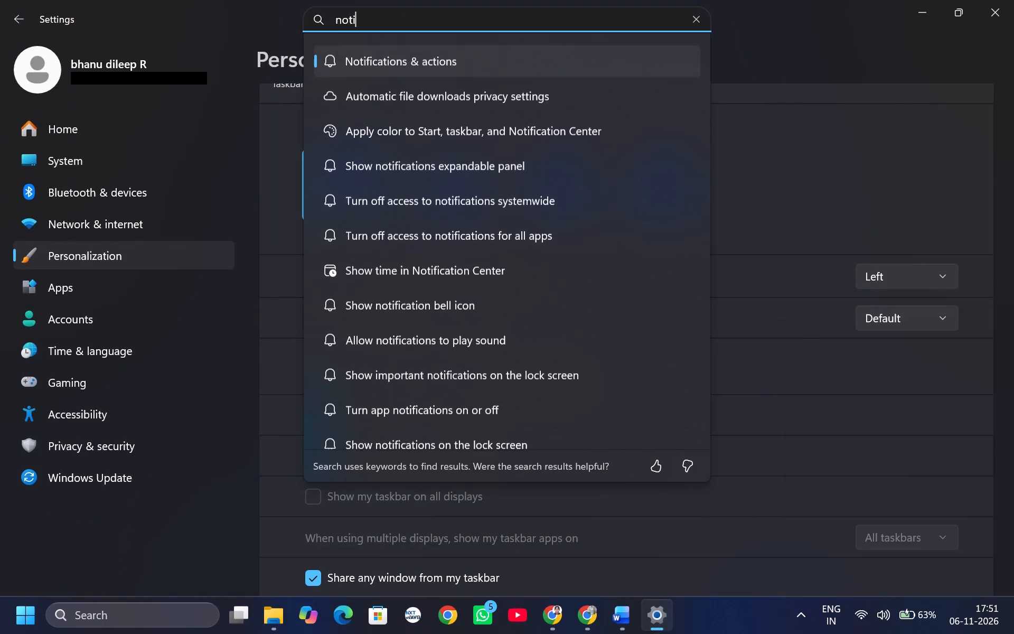
click(415, 50)
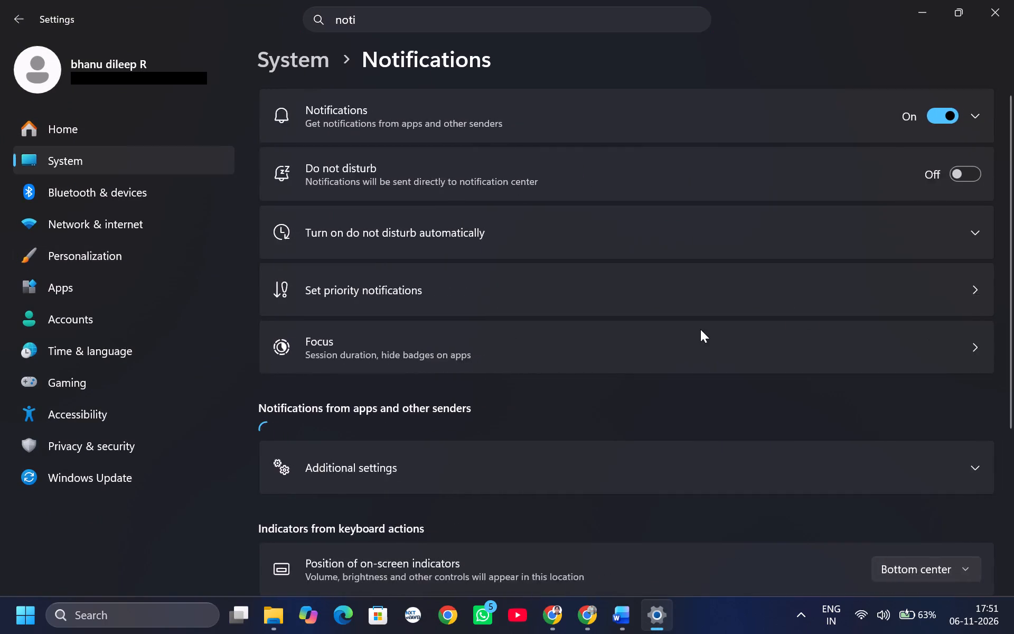
click(945, 113)
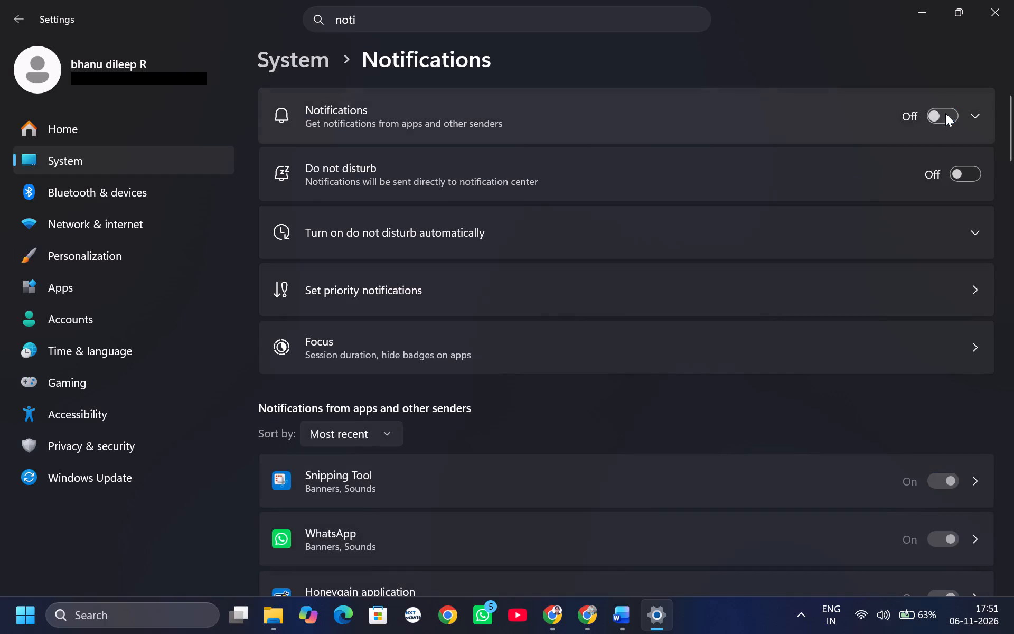
click(923, 0)
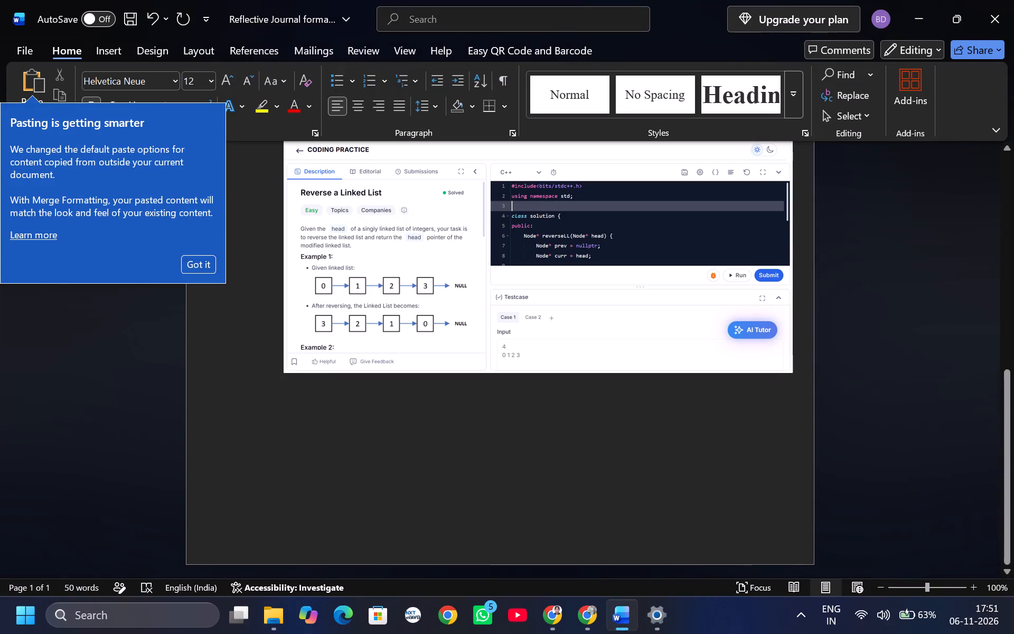
Dismiss the paste tip in Word and place the insertion point after the pasted Reverse a Linked List screenshot.
click(503, 455)
click(797, 381)
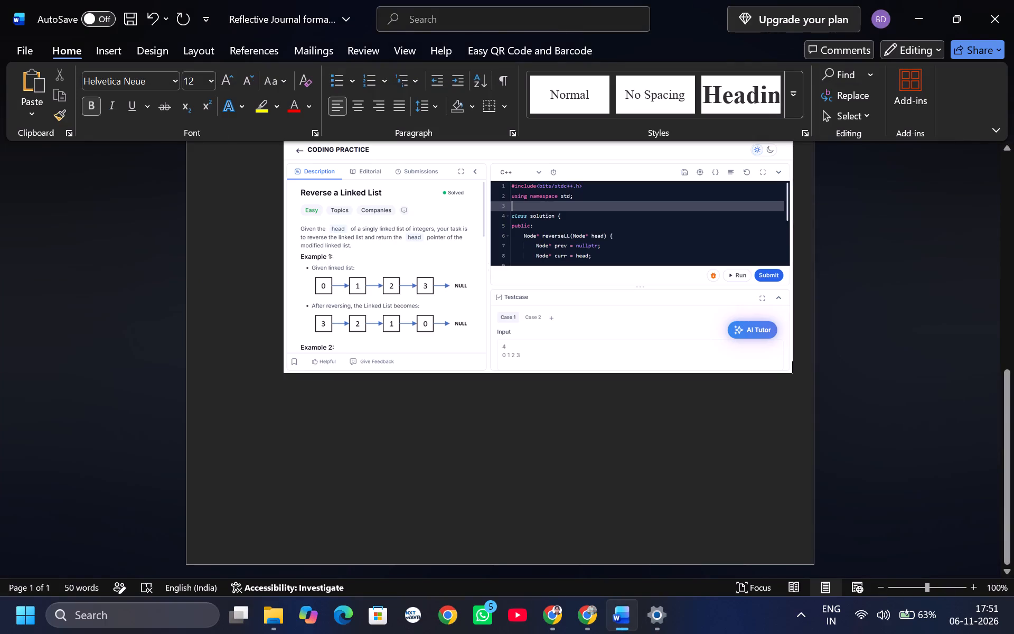
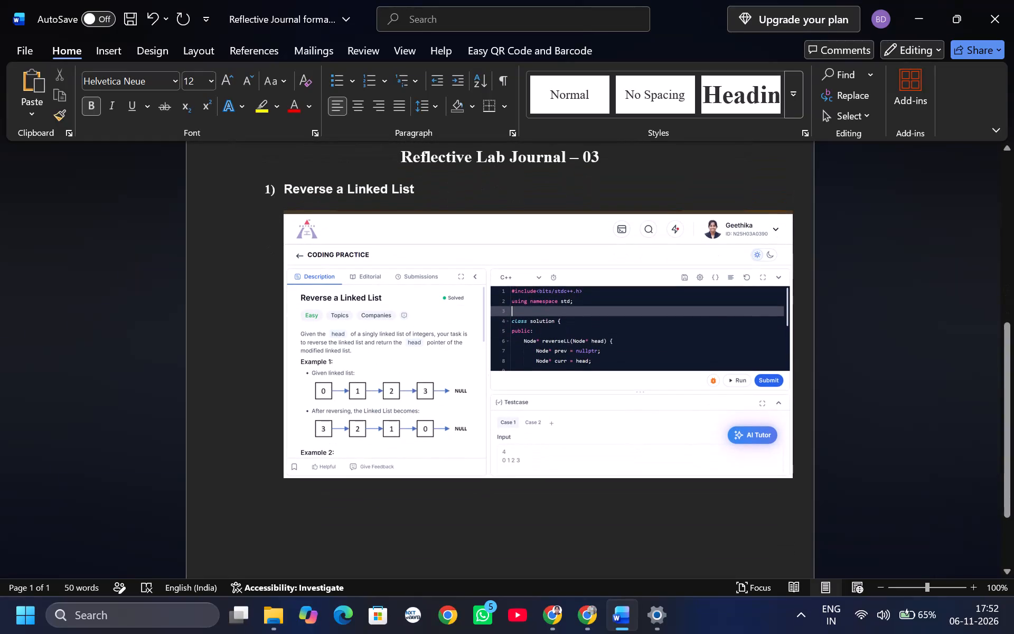
Add two new lines below the Reverse a Linked List problem screenshot in the journal.
click(799, 469)
key(Return)
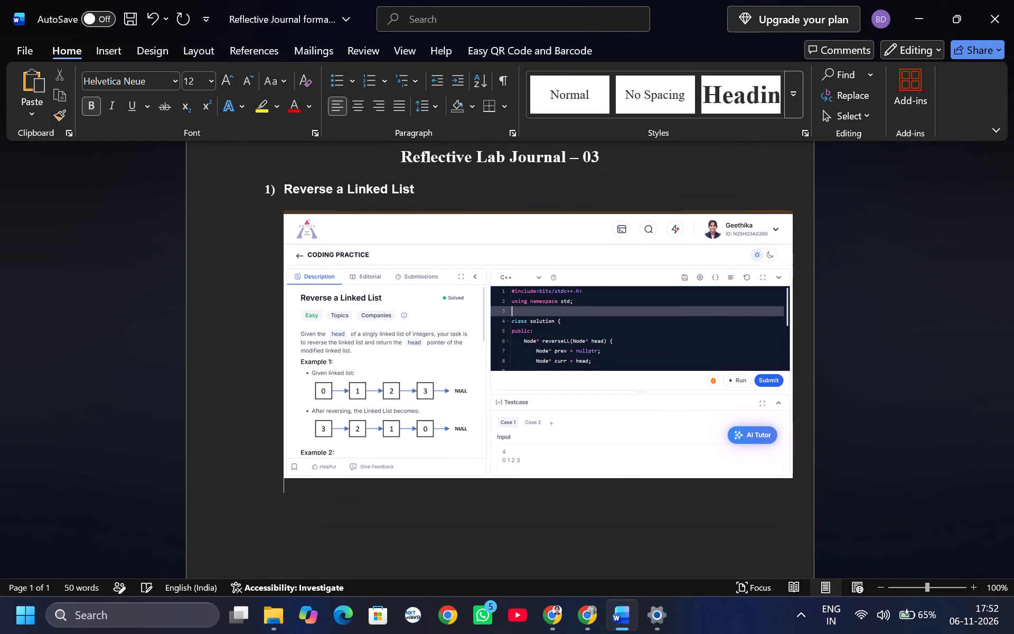
key(Return)
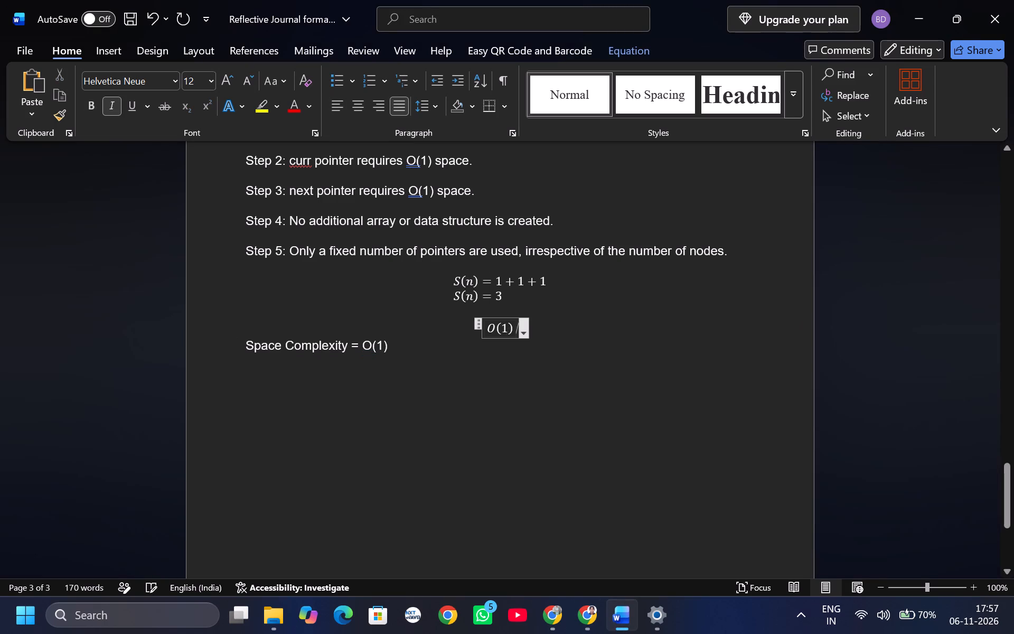
scroll(456, 311, right, 1)
click(510, 295)
Start a numbered item "2)" on a new line below "Space Complexity = O(1)".
click(666, 357)
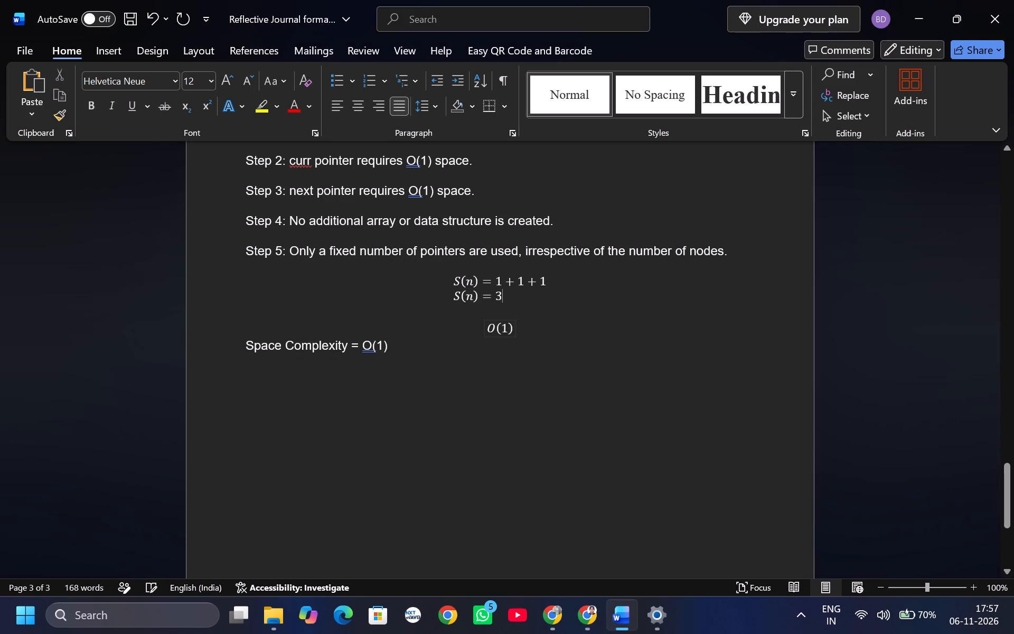
key(Return)
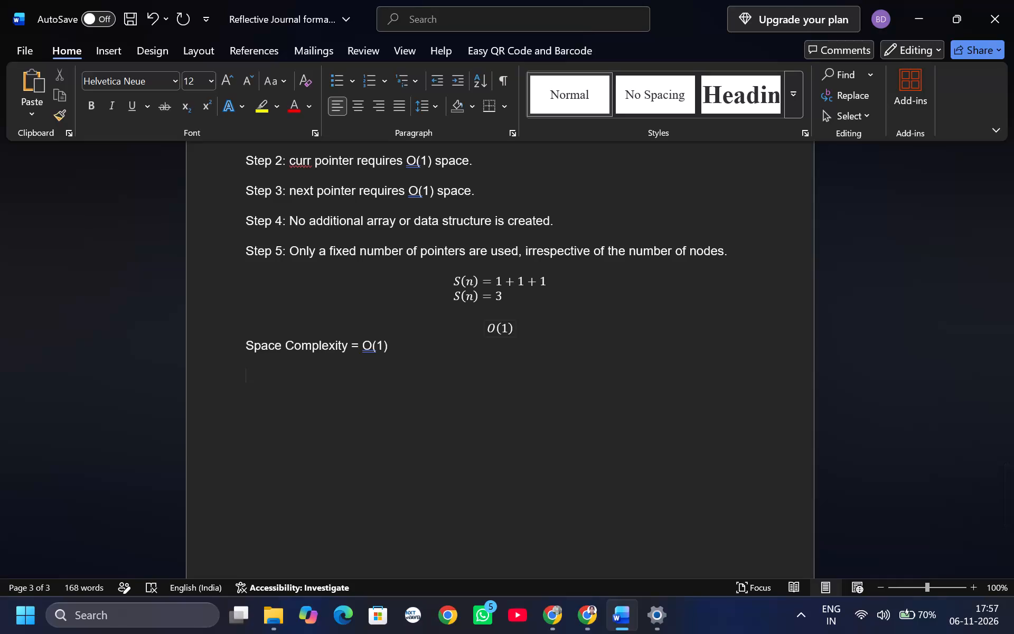
text(2))
key(space)
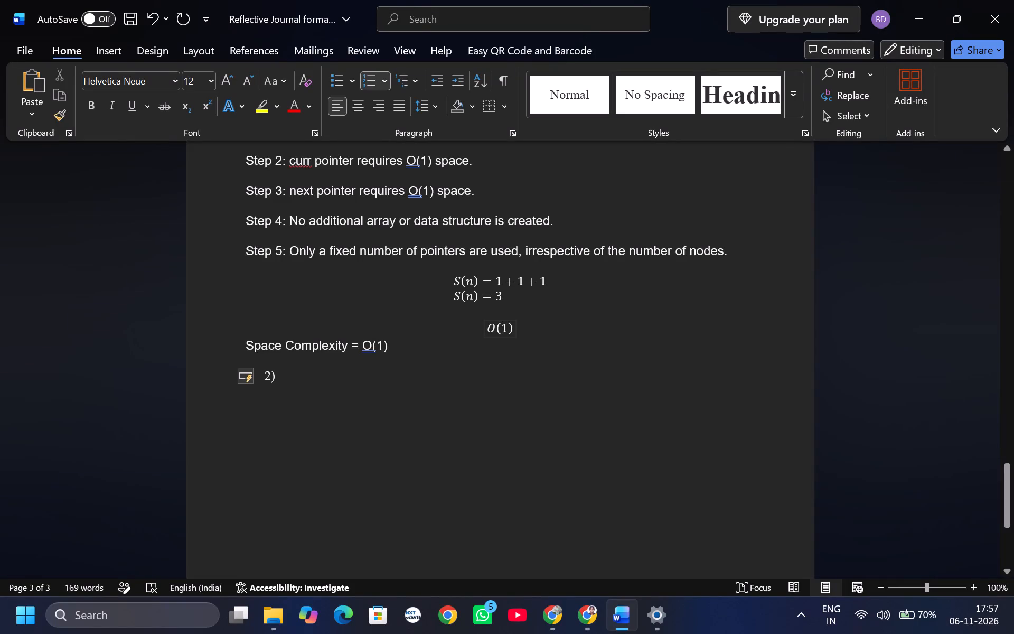
Switch to the course site in Chrome and open the Reverse Linked List II problem from the coding practice list.
click(588, 626)
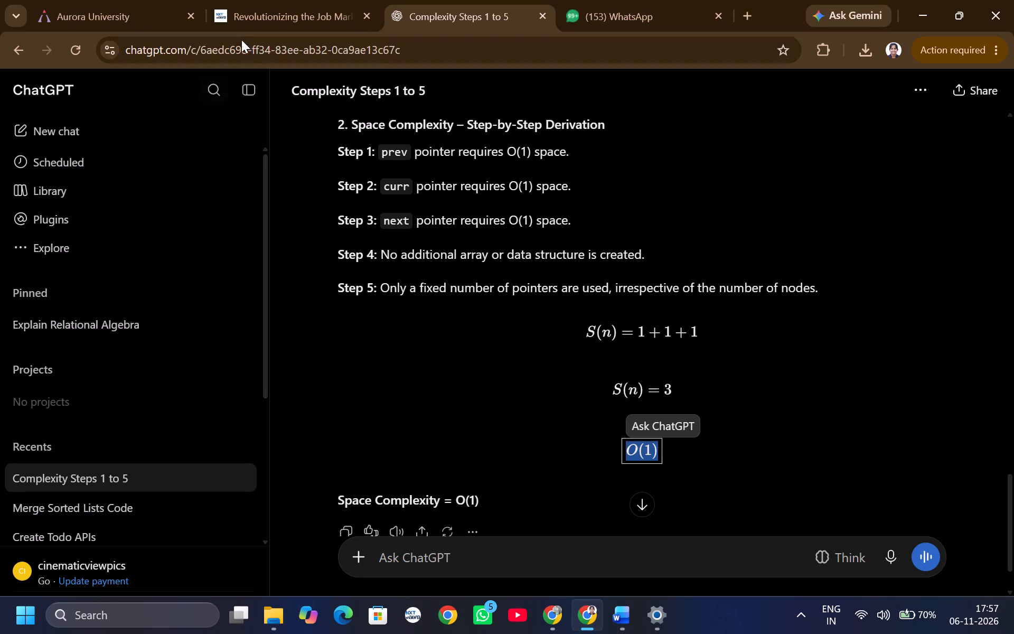
click(281, 3)
click(30, 150)
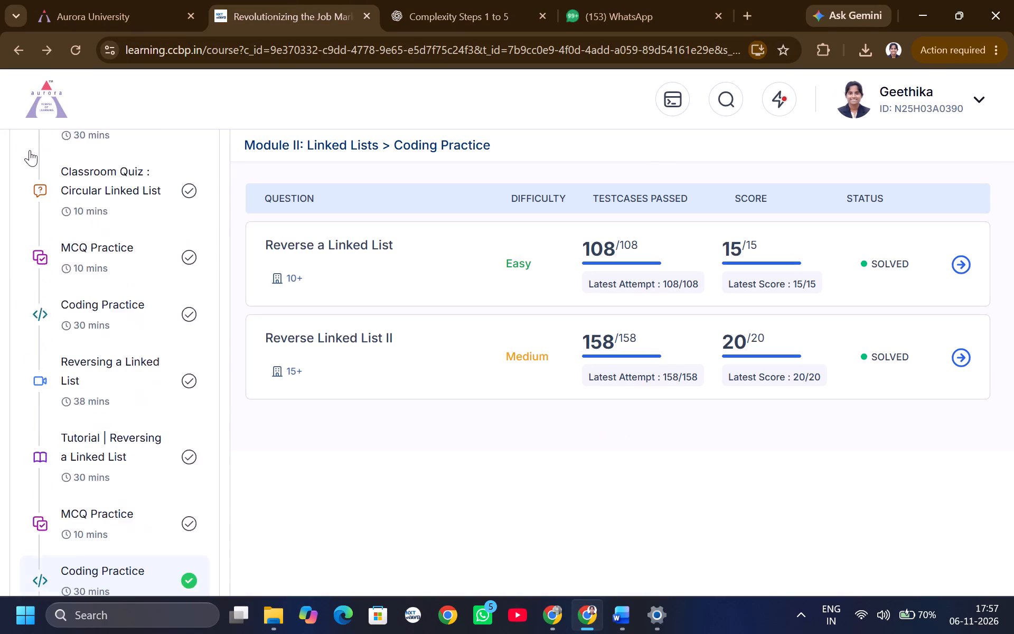
click(334, 363)
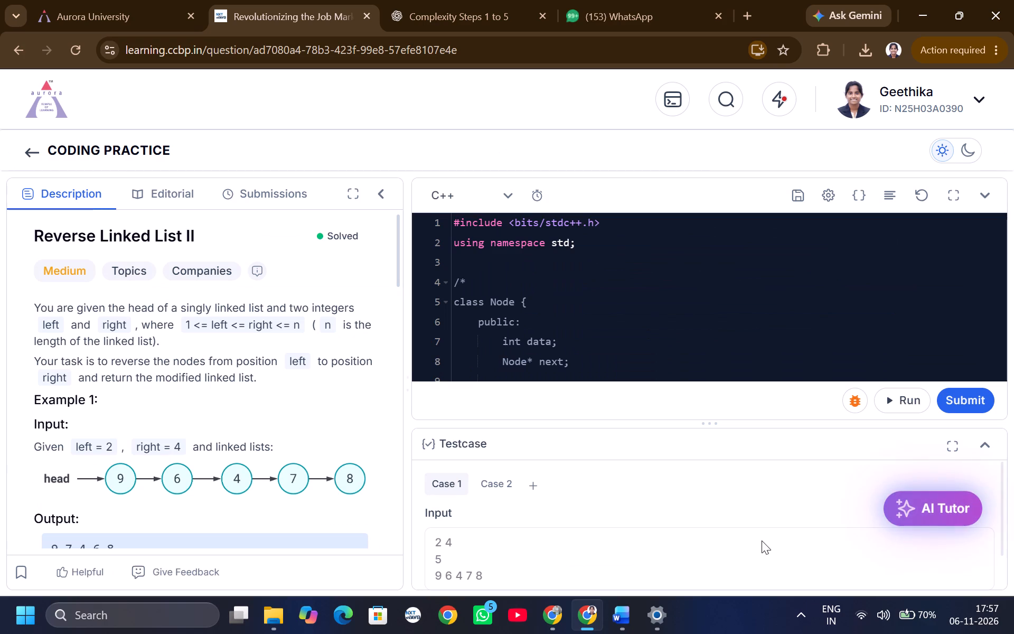
Enter "Reverse Linked List II" as the text of item 2 in the Word journal and add a new line after it.
click(619, 626)
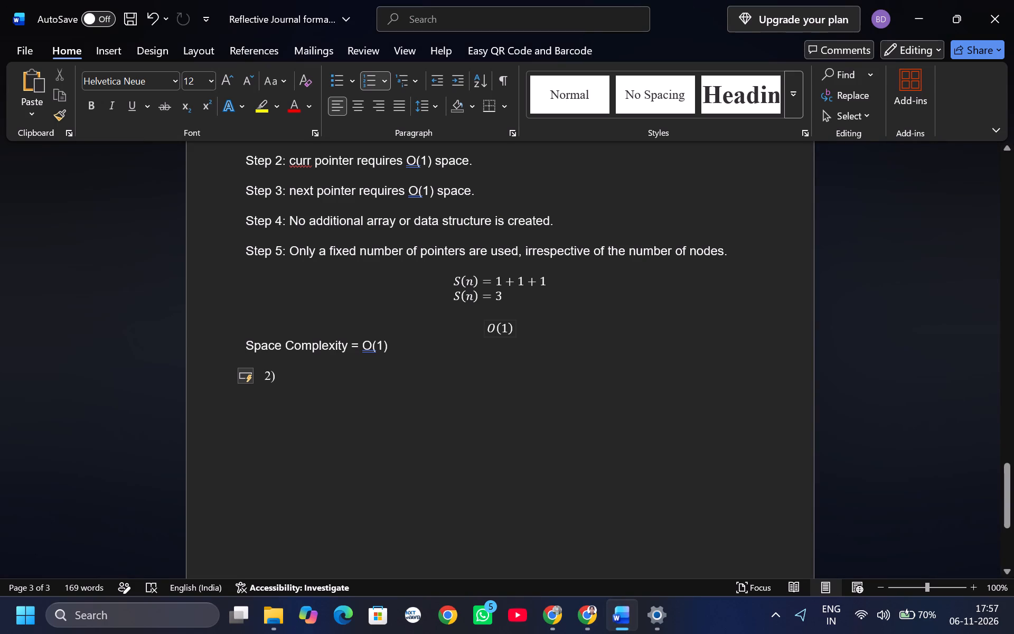
text(Reverse)
key(space)
key(shift+l)
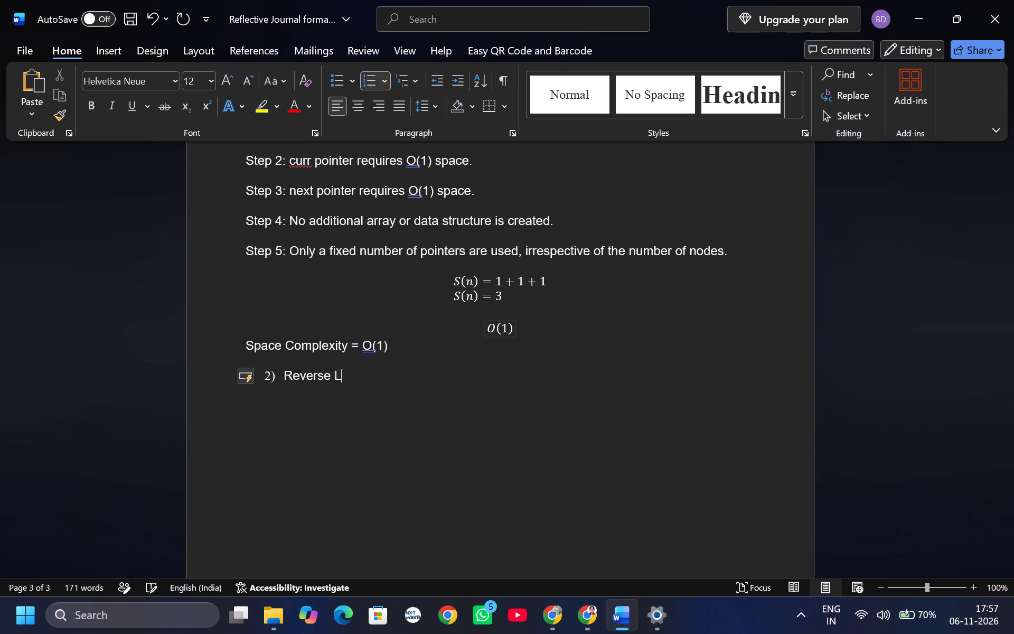
text(inked Lsi)
key(BackSpace)
key(BackSpace)
text(ist)
key(space)
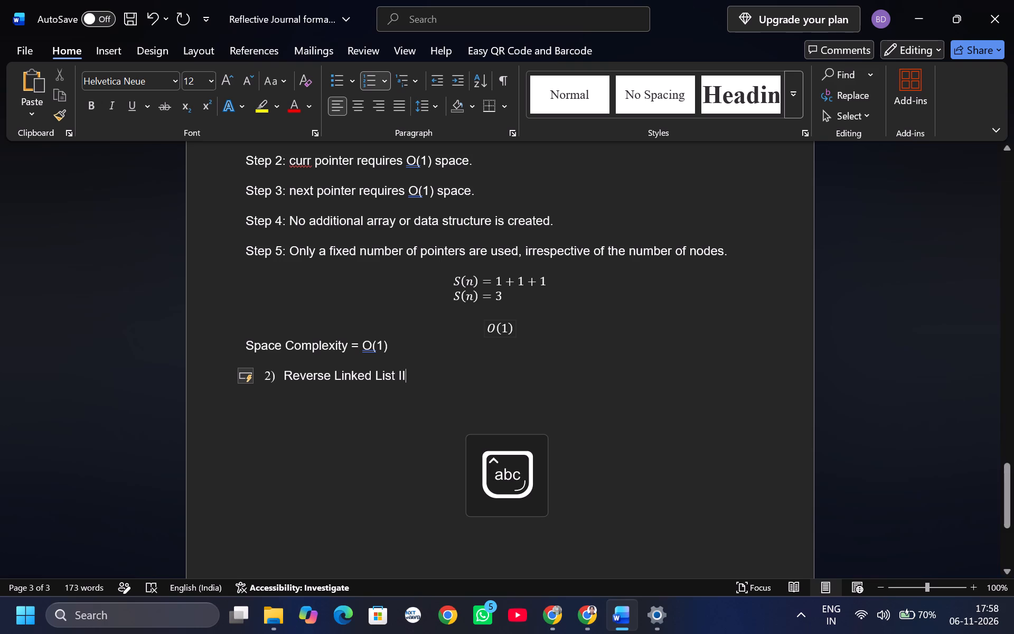
click(593, 406)
key(Return)
Make the "Reverse Linked List II" heading bold and place the insertion point on the empty line below it.
drag(432, 378, 255, 384)
click(267, 357)
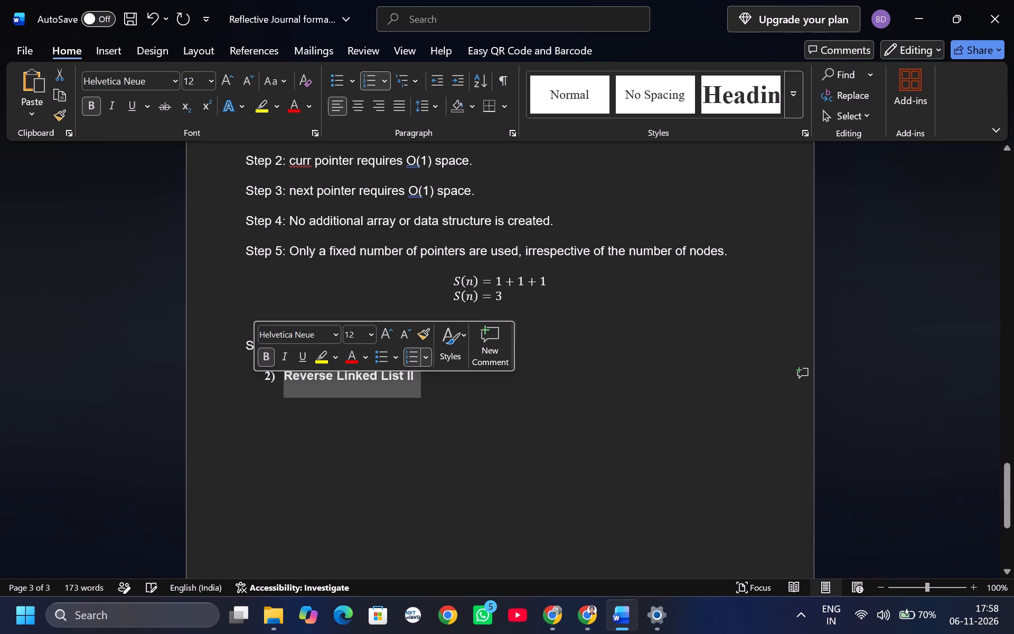
click(486, 425)
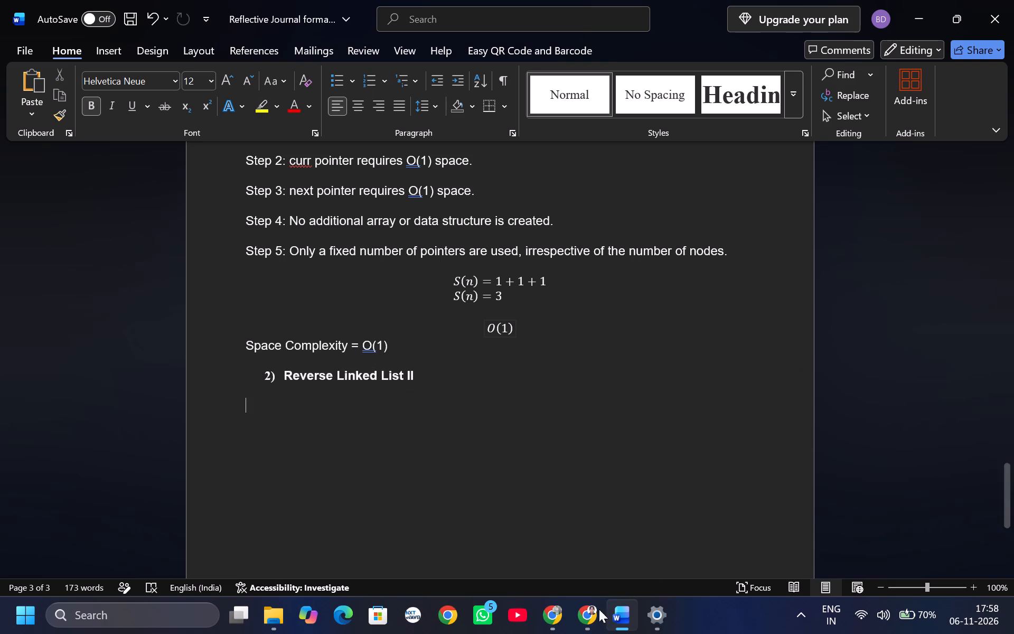
On the course site, delete the commented-out Node class block and the extra blank line above "class solution" in the C++ code.
click(584, 628)
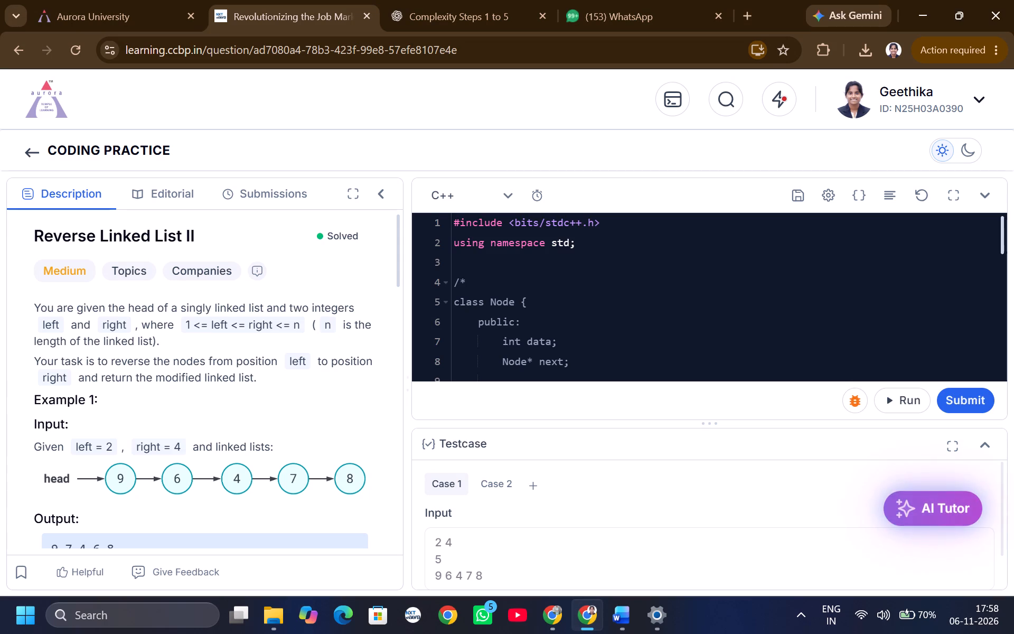
scroll(554, 333, down, 4)
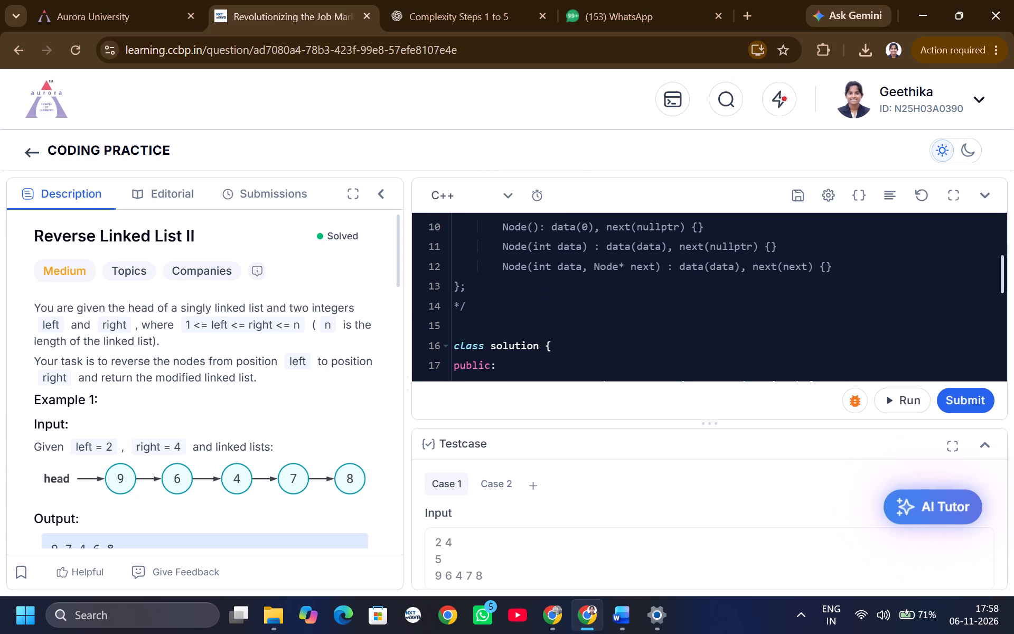
drag(471, 307, 446, 277)
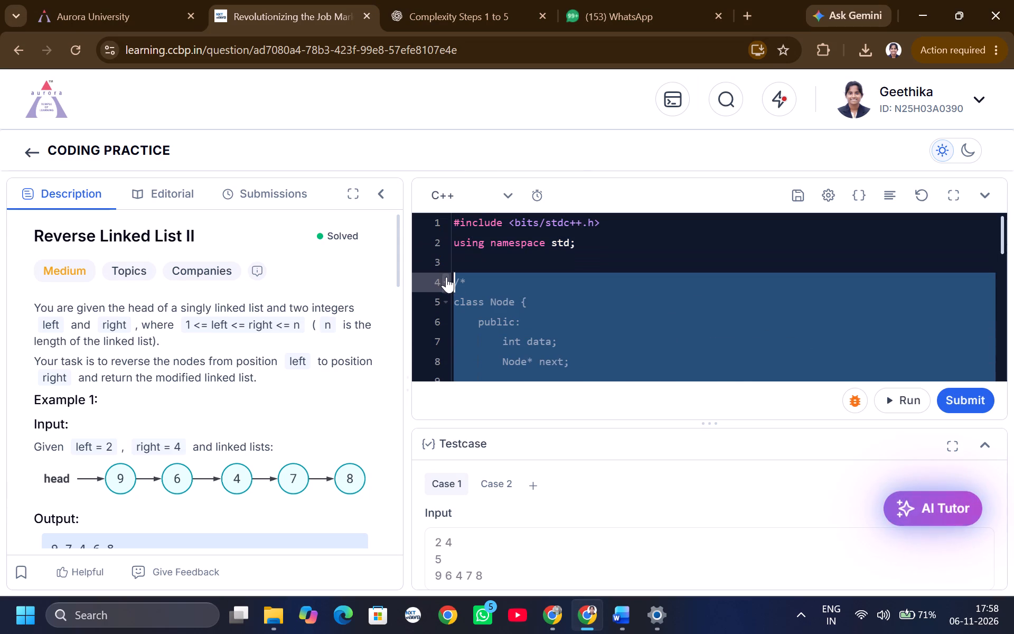
key(BackSpace)
key(BackSpace)
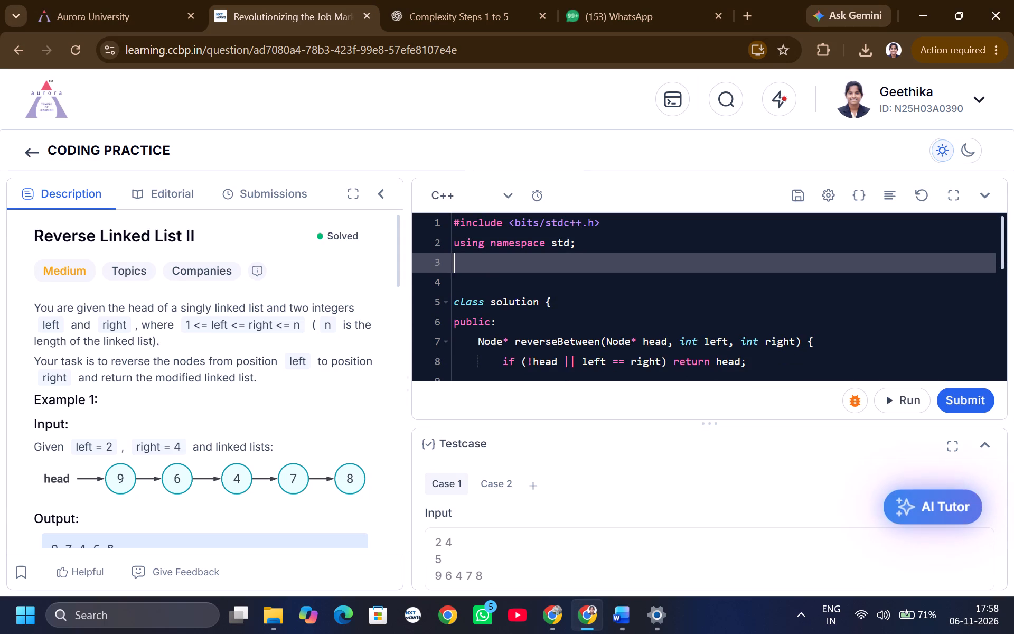
click(458, 287)
key(BackSpace)
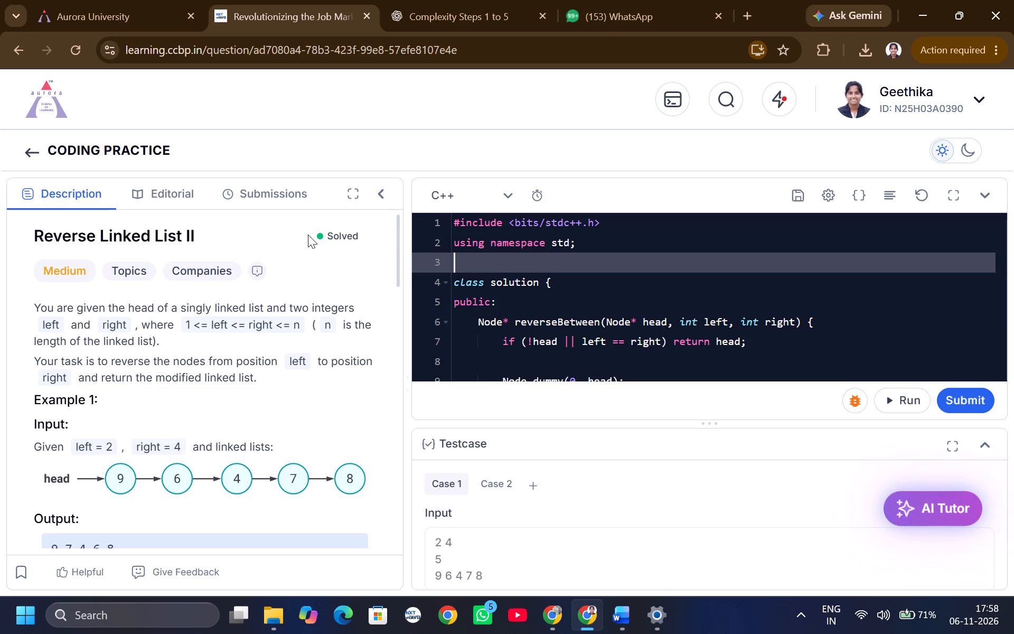
Capture a screenshot of the Reverse Linked List II page, from the address bar down to just above the taskbar.
key(shift+super+s)
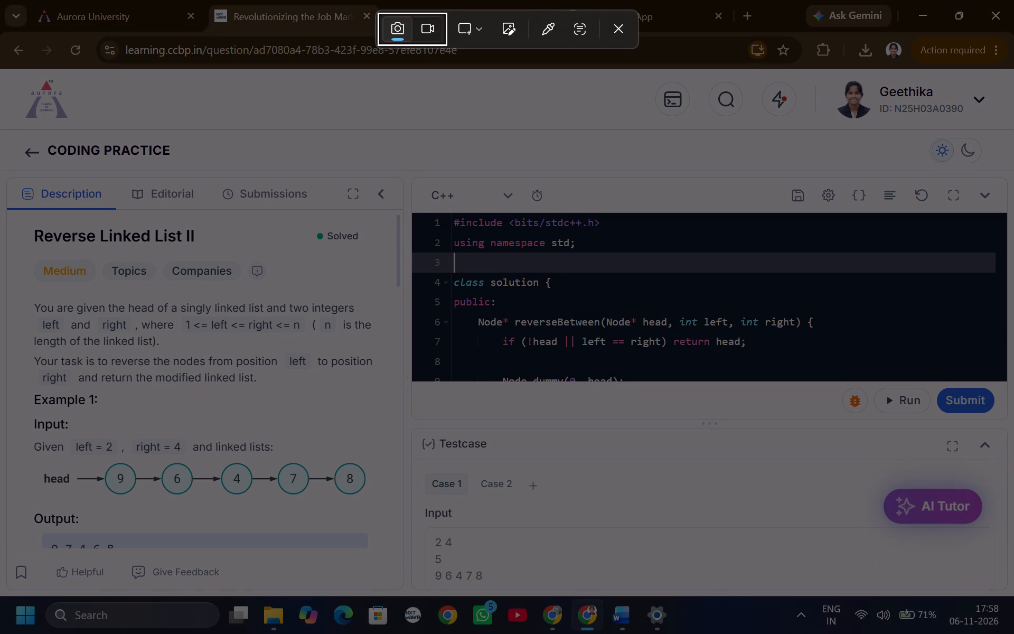
drag(0, 35, 1013, 586)
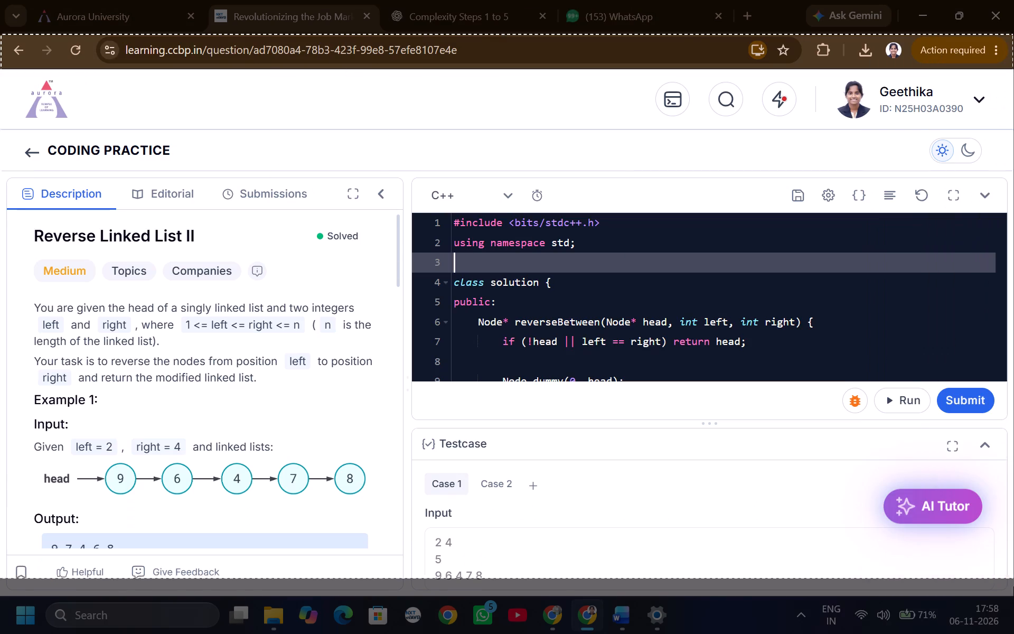
drag(1013, 586, 1013, 591)
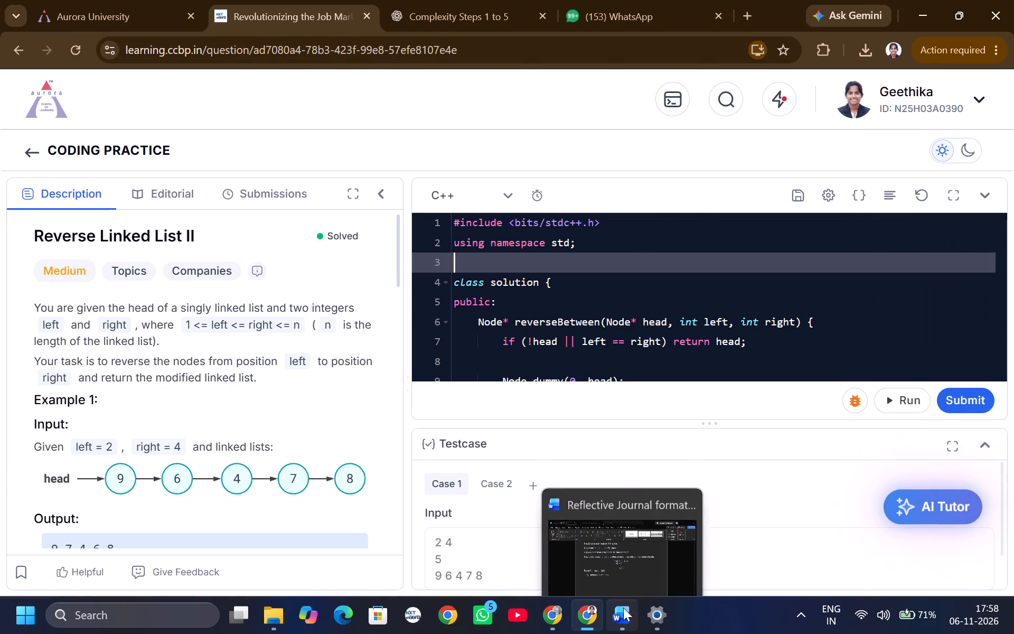
Paste the captured problem screenshot below the "Reverse Linked List II" heading in the Word journal and add a new line after it.
click(628, 530)
key(ctrl+v)
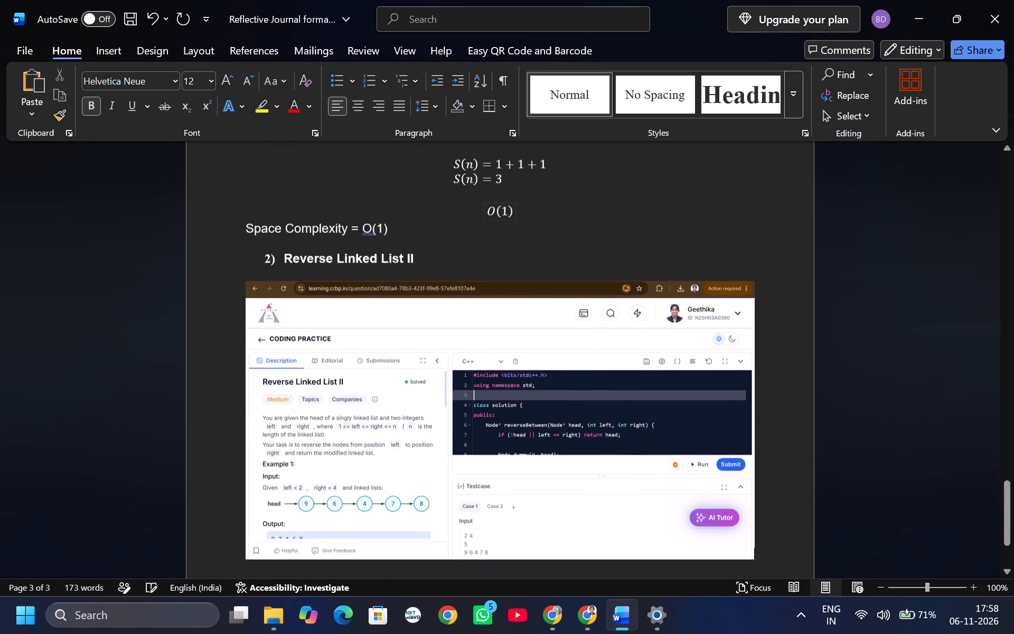
key(Return)
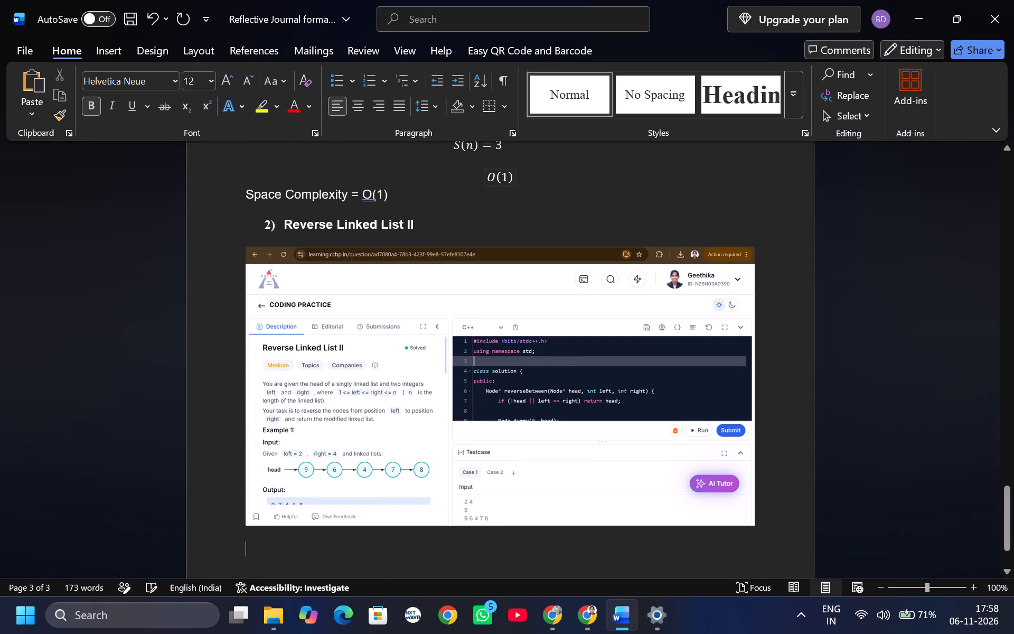
Go back to the course site and submit the Reverse Linked List II C++ solution.
click(575, 620)
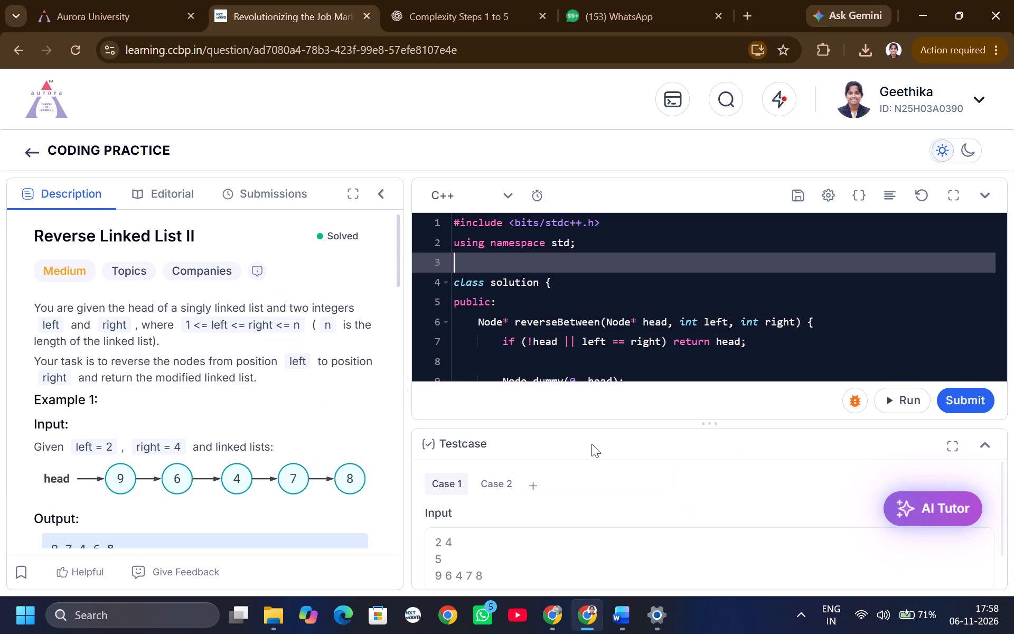
click(971, 394)
click(971, 394)
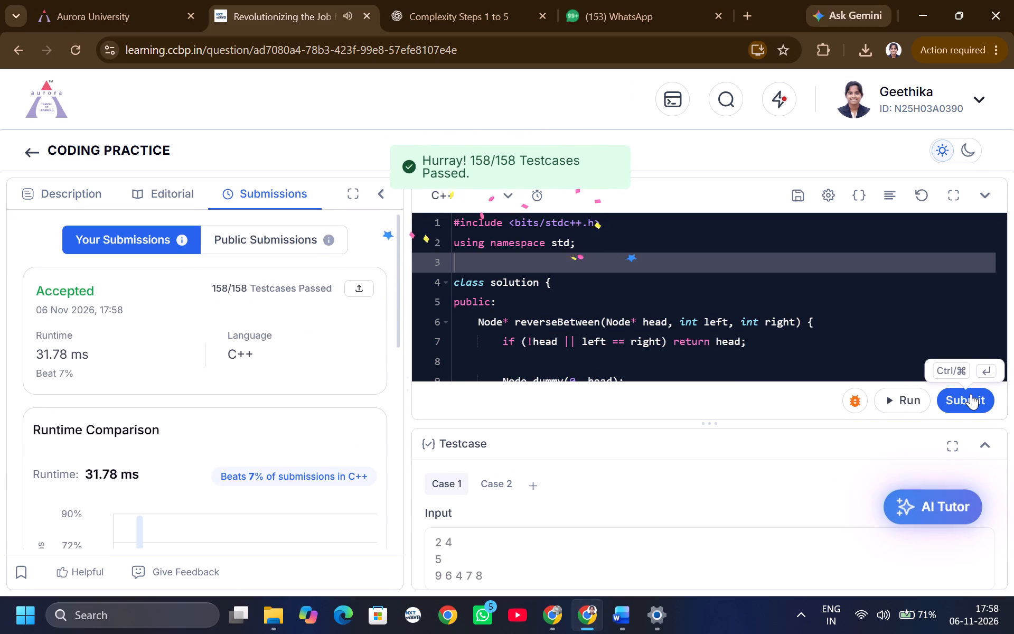
Capture a screenshot of the submission result page, from the address bar down to just above the taskbar, and return to the Word journal.
key(shift+super+s)
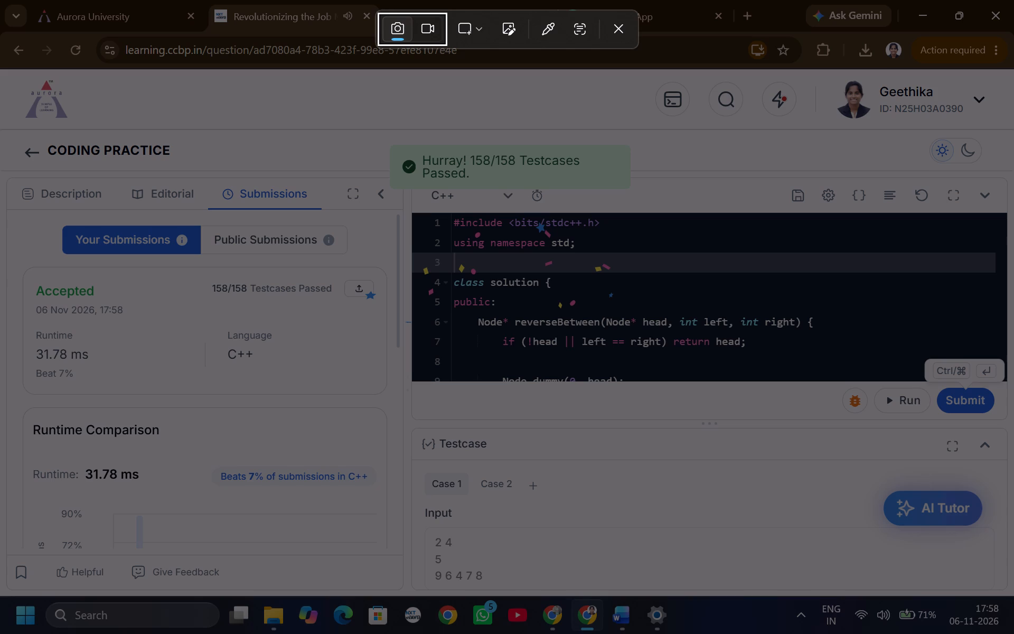
drag(0, 29, 133, 113)
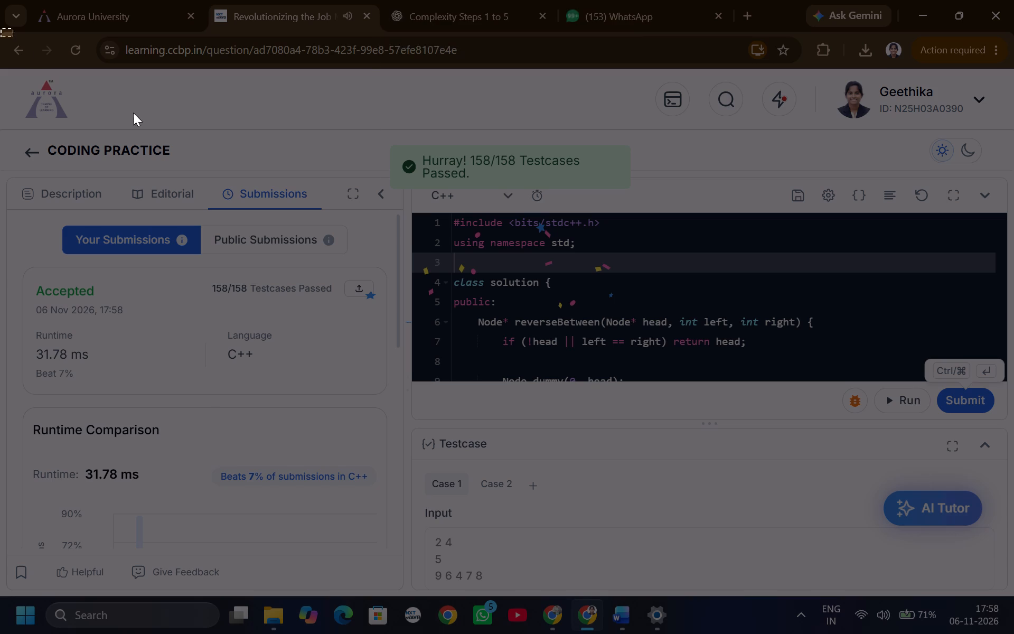
drag(133, 113, 1013, 599)
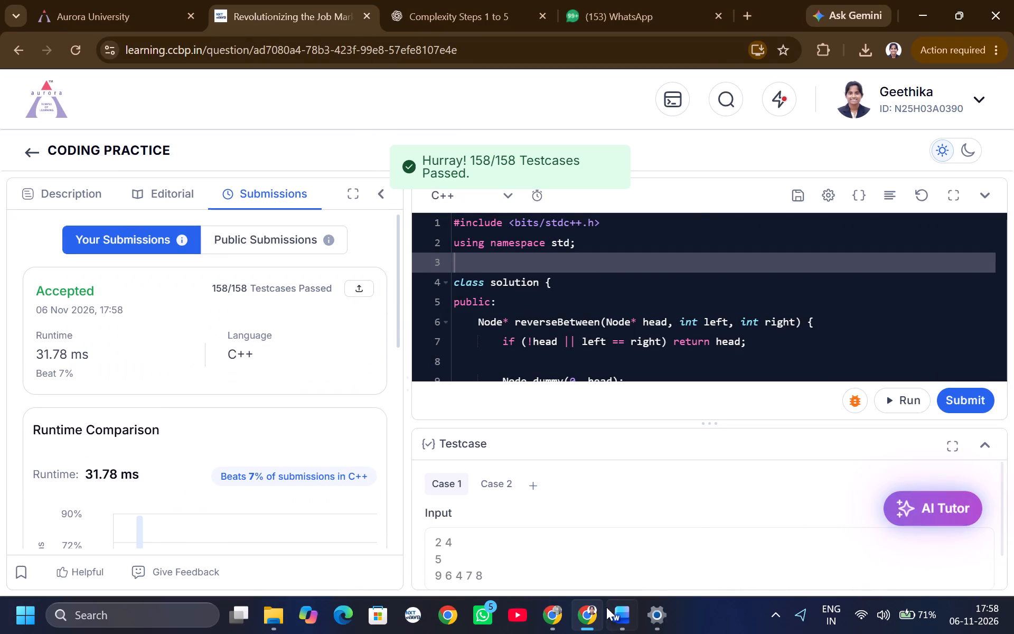
click(613, 619)
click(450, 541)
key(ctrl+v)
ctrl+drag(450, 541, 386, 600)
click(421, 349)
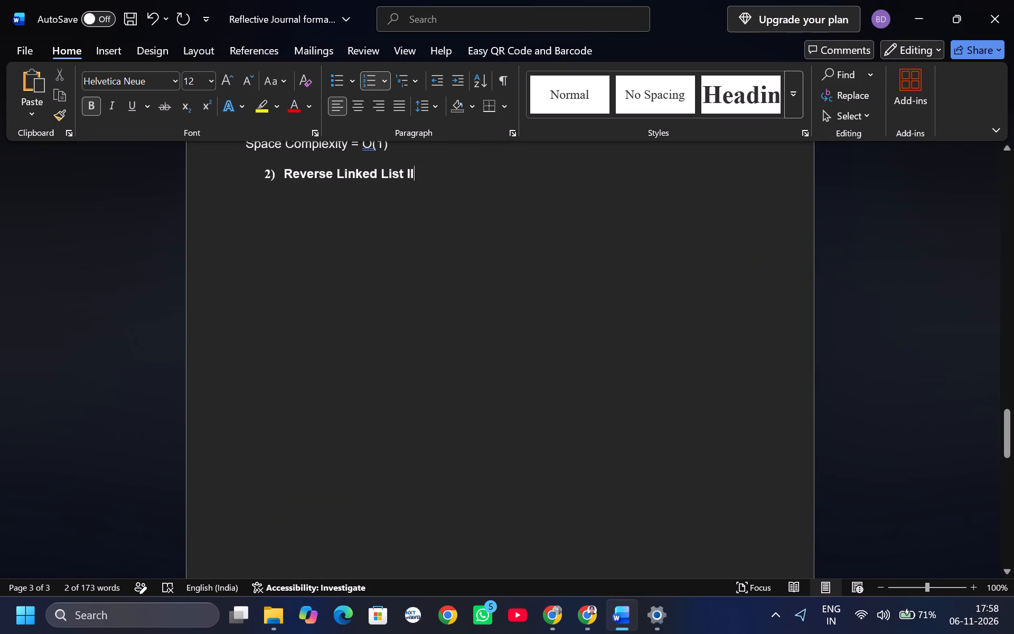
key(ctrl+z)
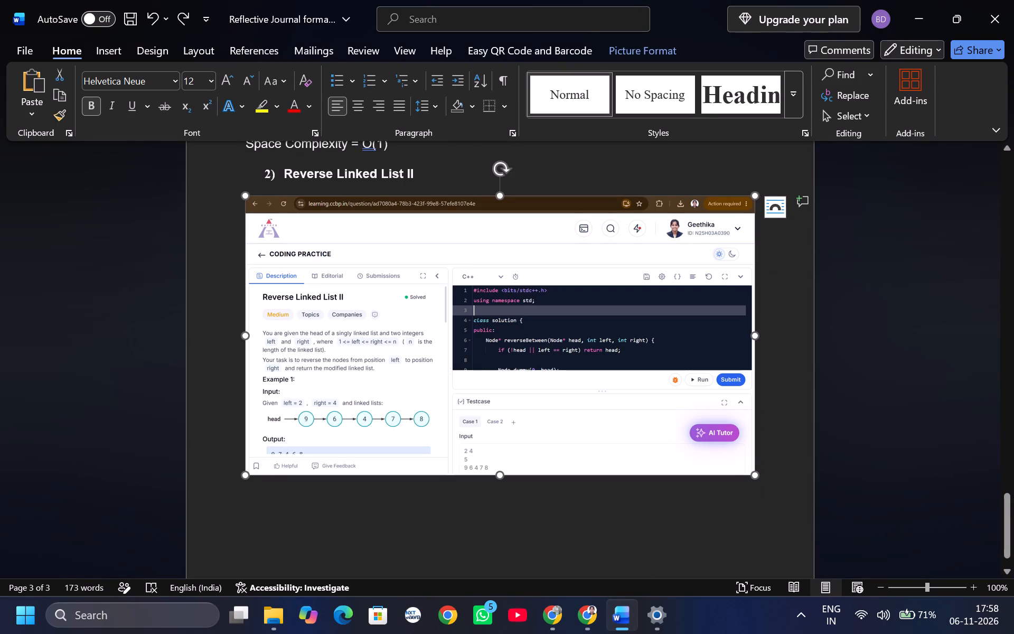
Paste the submission result screenshot on a new line below the problem screenshot and add a new line after it.
click(799, 484)
key(Return)
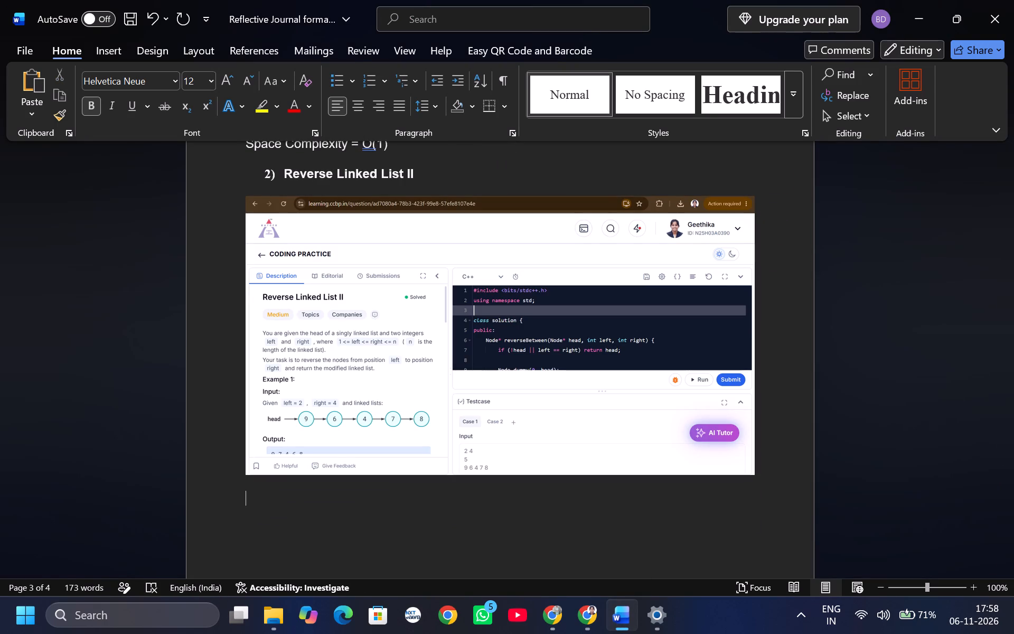
key(ctrl+v)
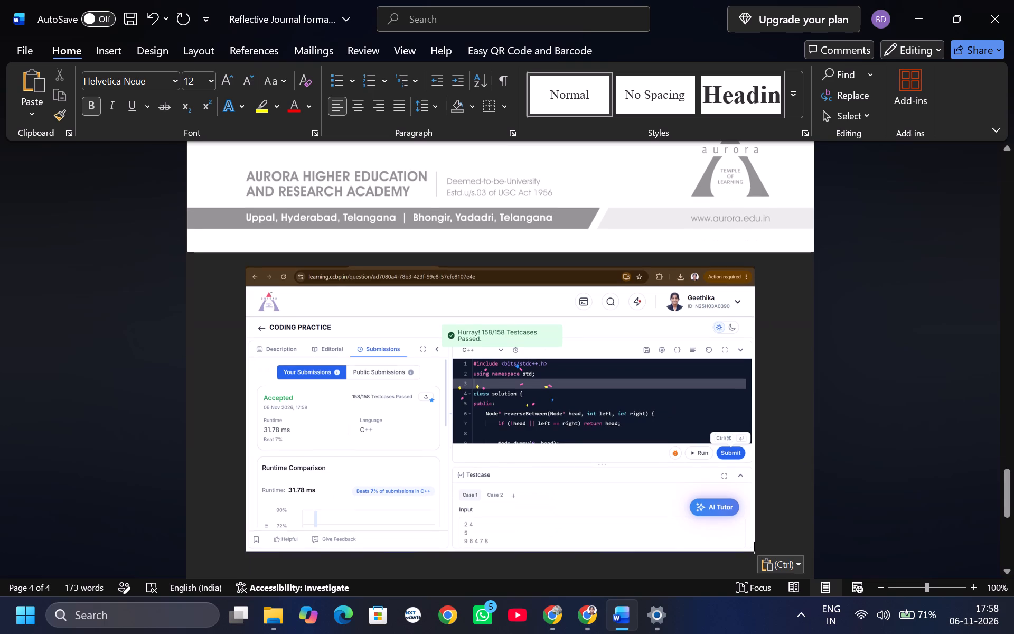
click(792, 506)
key(Return)
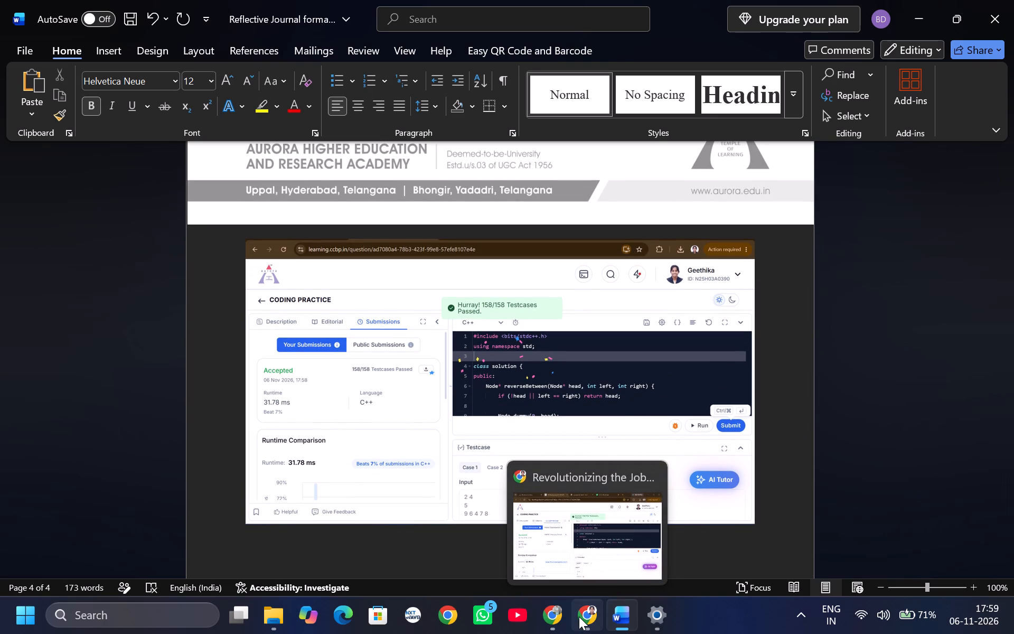
scroll(668, 300, up, 1)
click(578, 157)
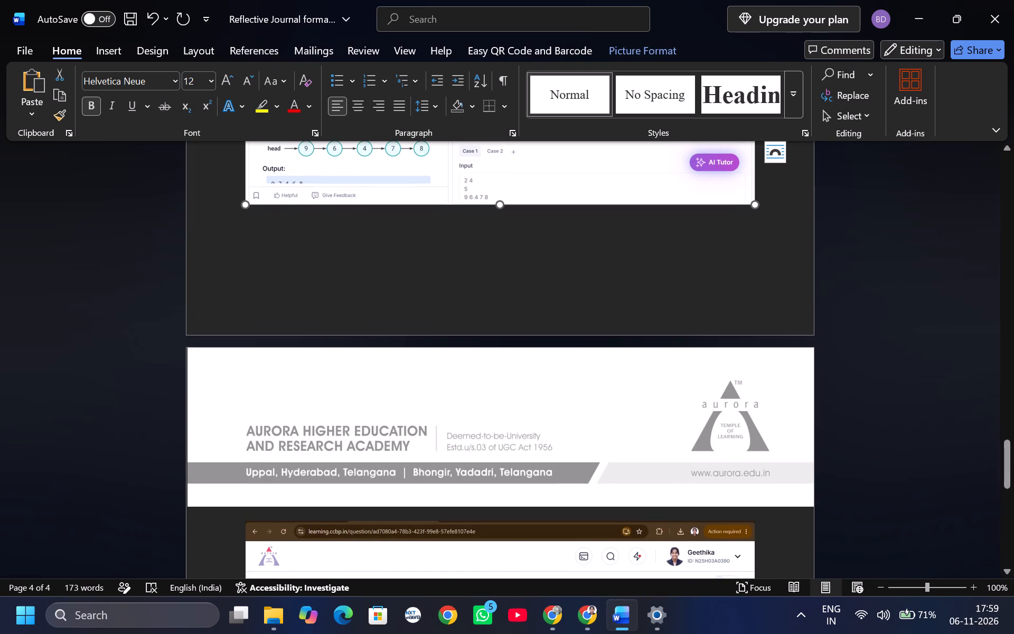
key(ctrl+c)
scroll(602, 346, down, 1)
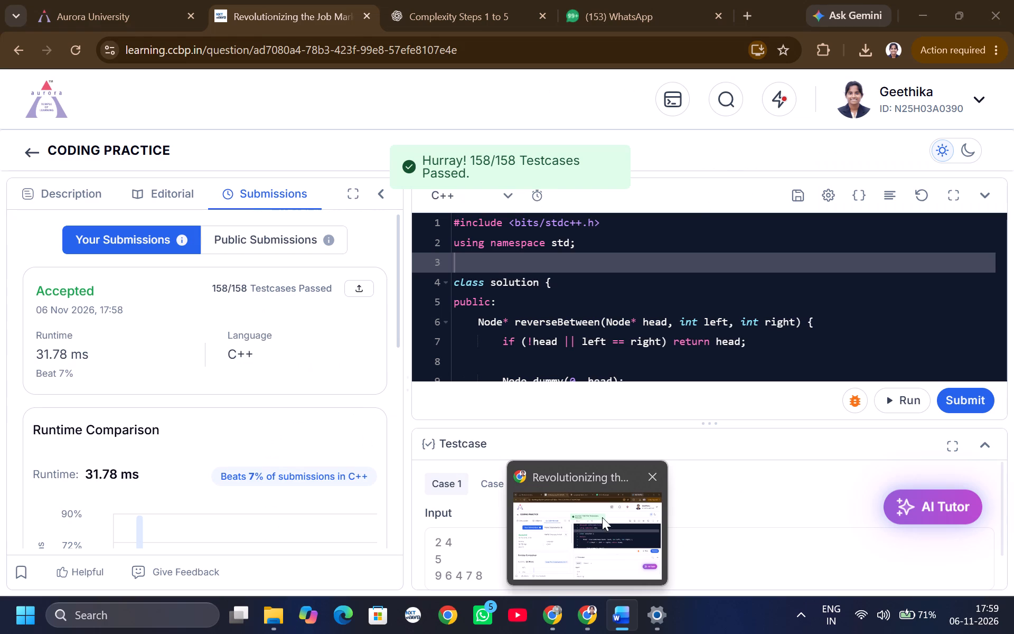
click(585, 629)
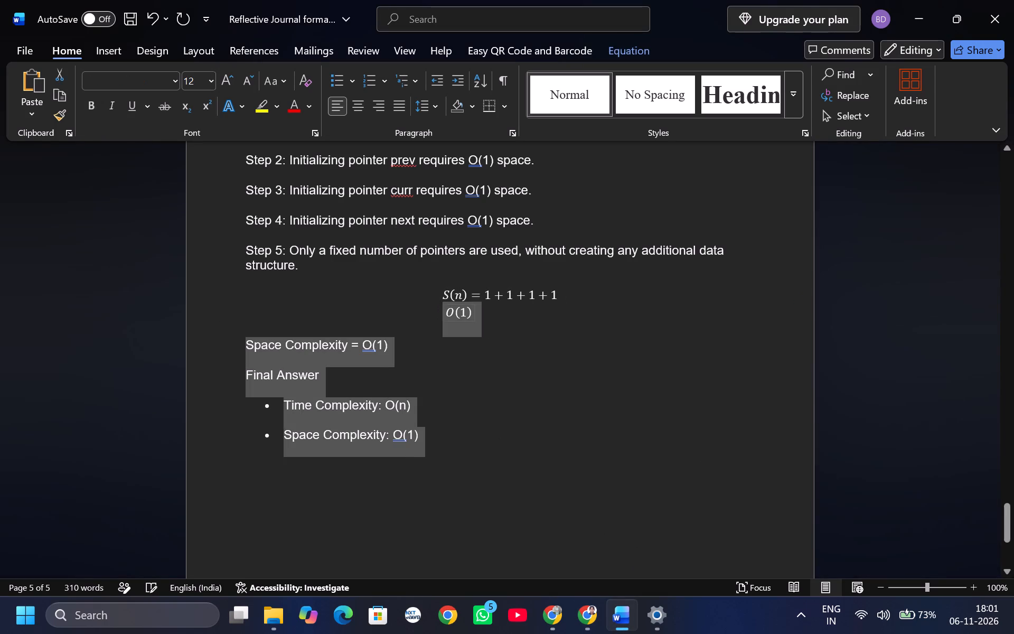
Start the third problem entry by entering "3)" on the empty line below the Final Answer bullets.
click(509, 469)
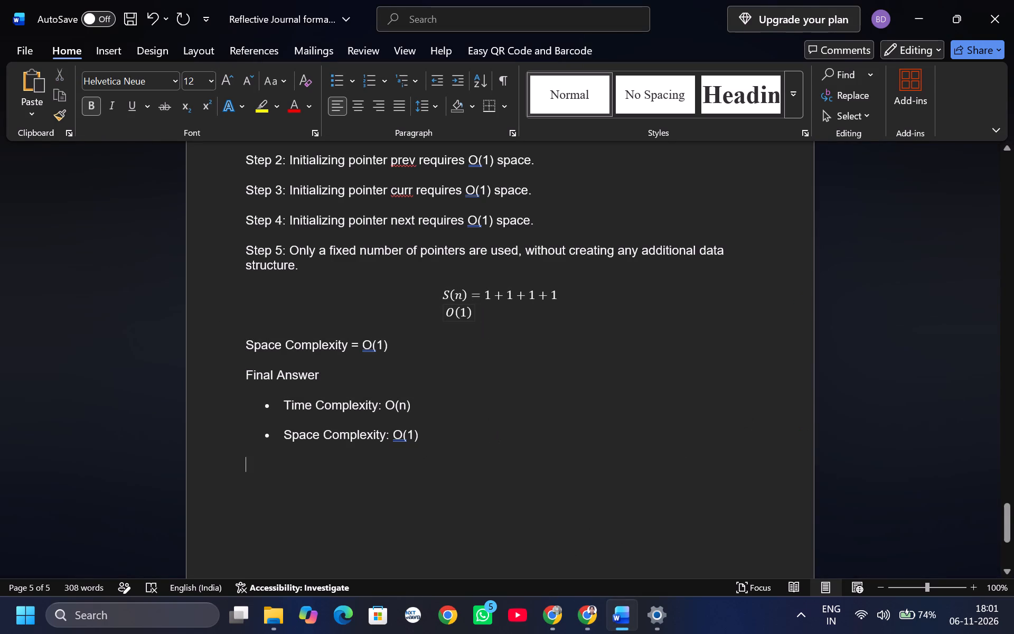
scroll(509, 469, down, 6)
text(3))
key(space)
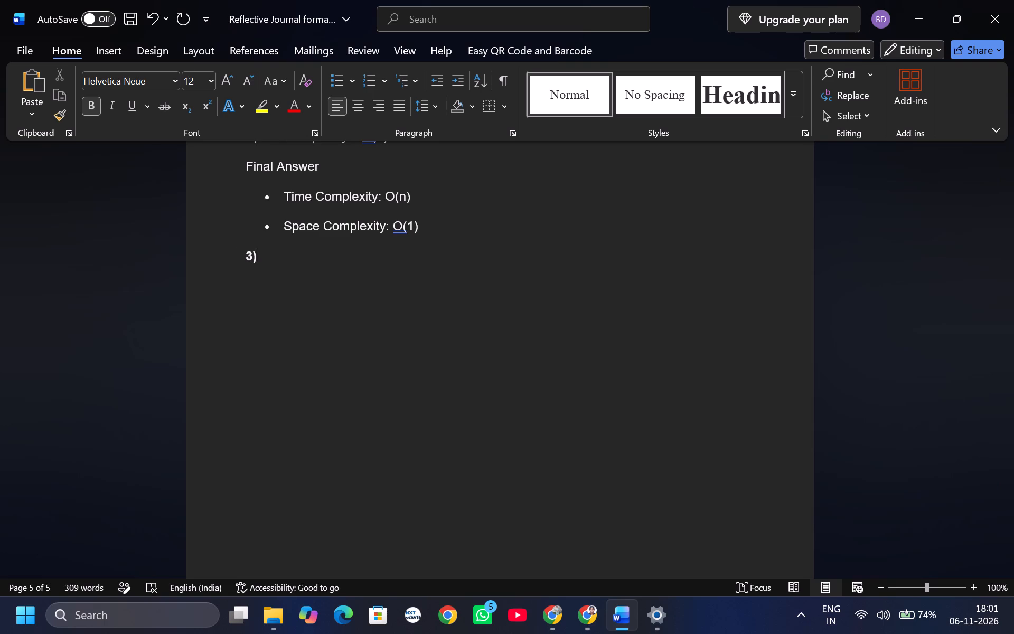
Switch to the learning portal in Chrome and return from the submission page to the Linked Lists Coding Practice question list.
click(584, 633)
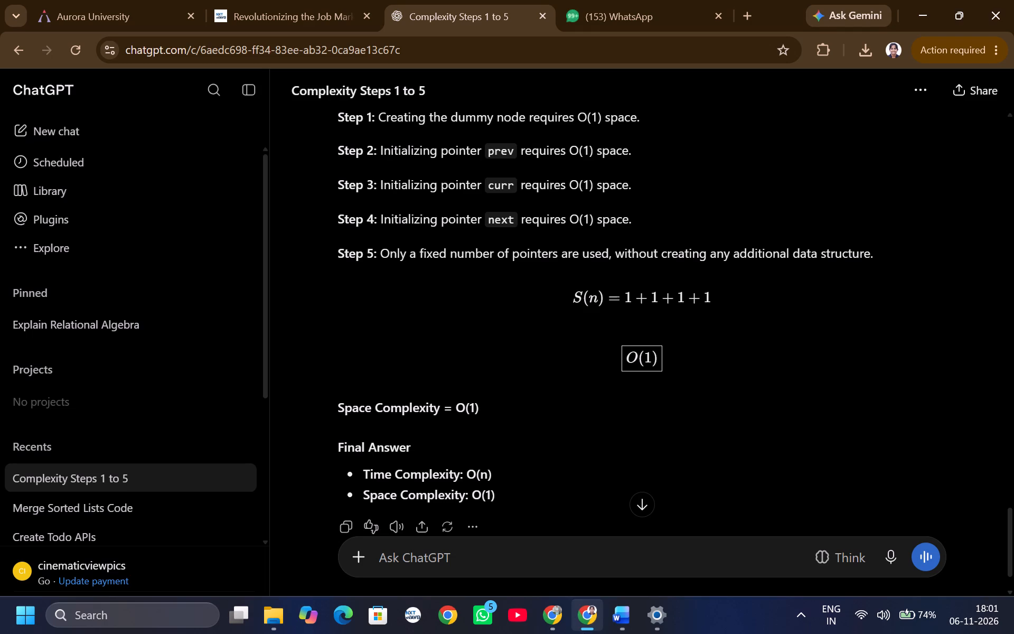
click(297, 0)
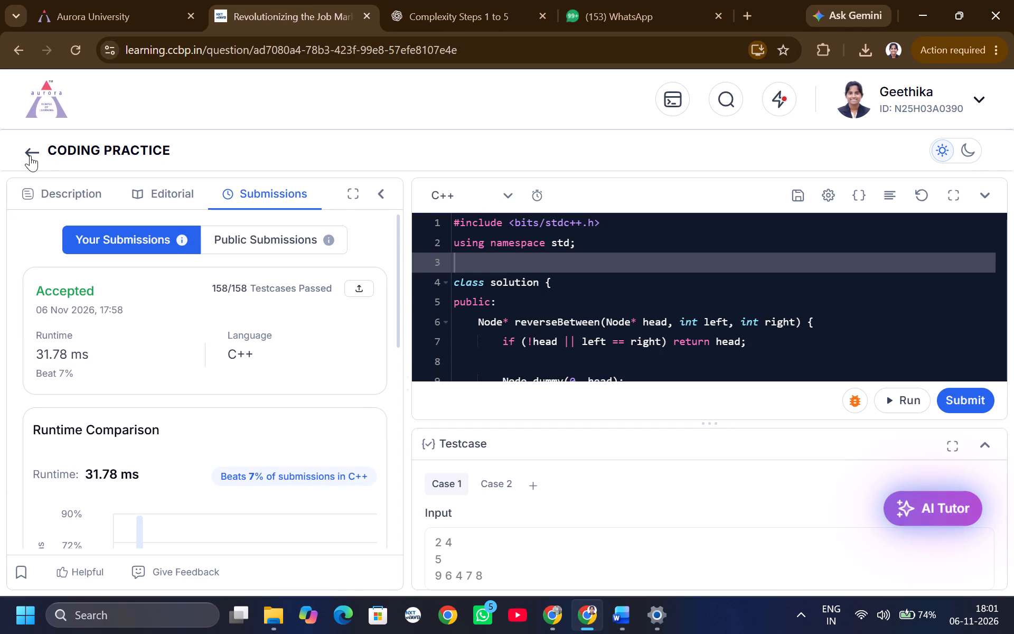
click(30, 155)
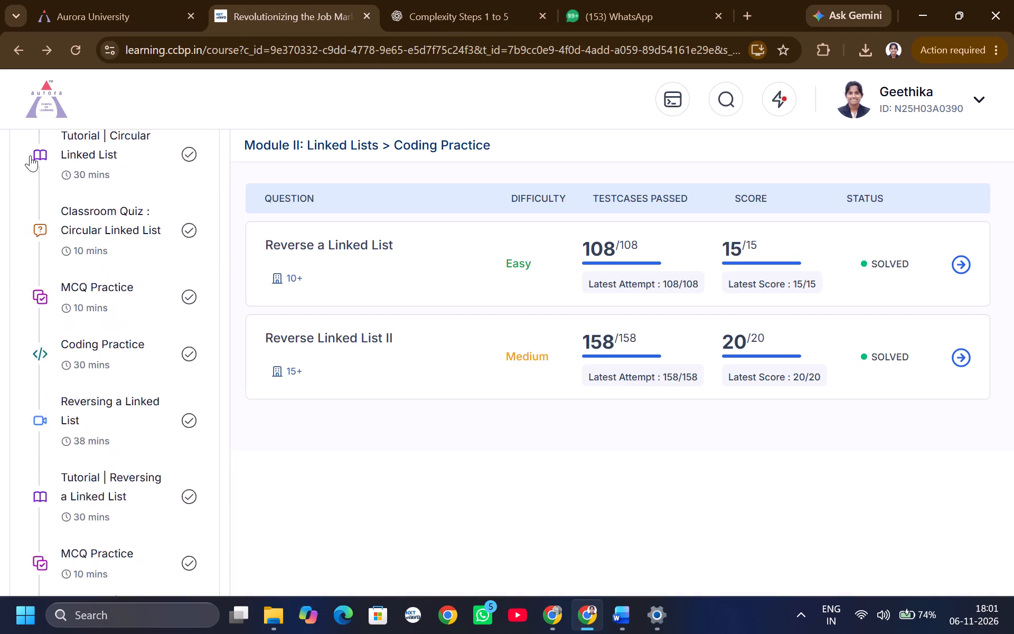
Open the Merge Two Sorted Linked Lists problem from the Coding Practice that follows the Merge Two Sorted Linked List lessons.
scroll(100, 398, down, 1)
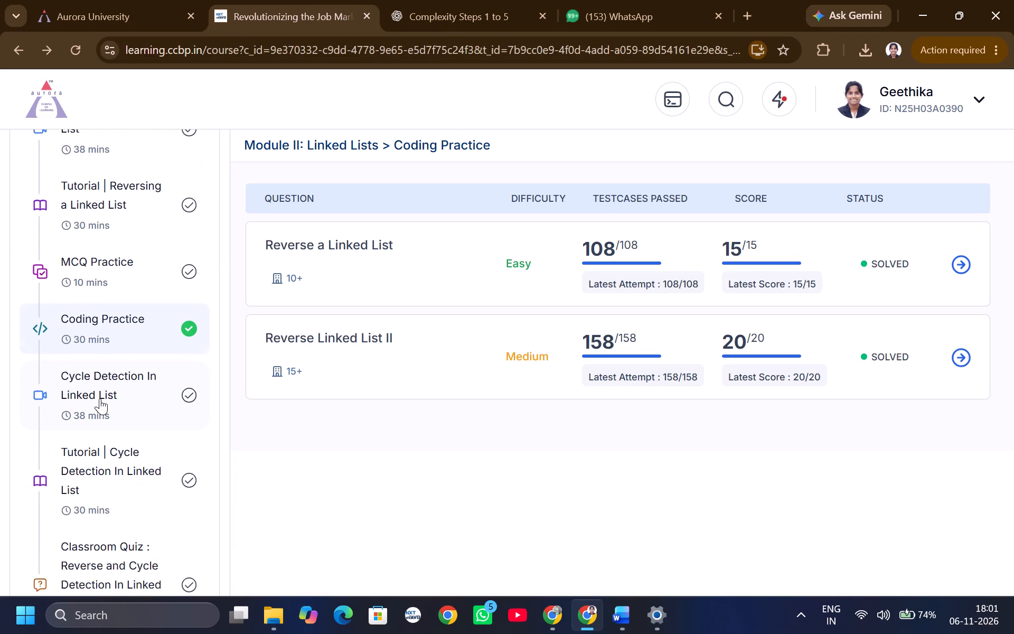
scroll(100, 398, down, 8)
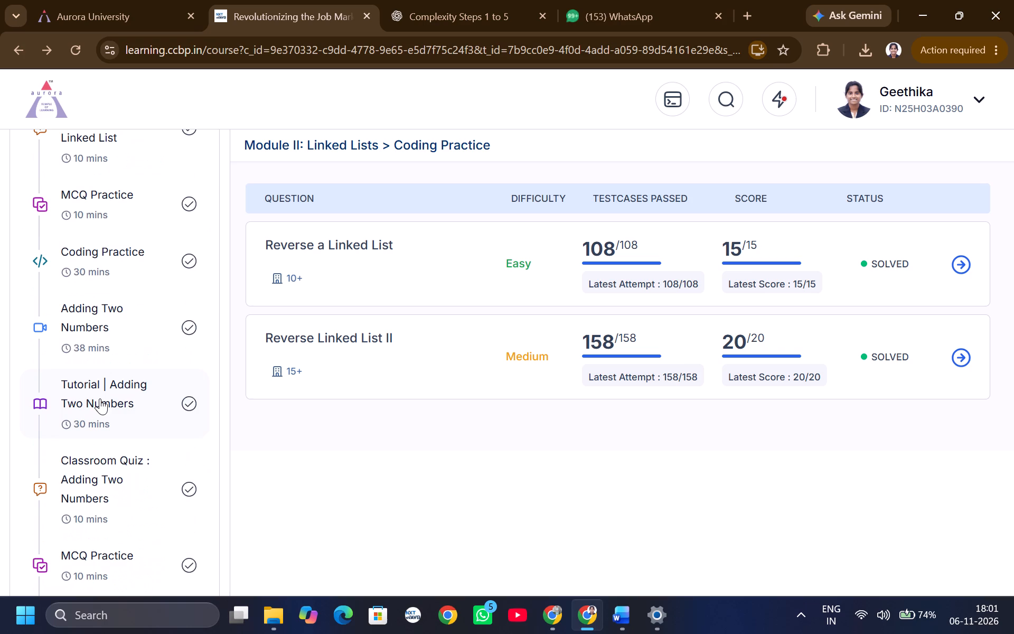
scroll(100, 398, down, 4)
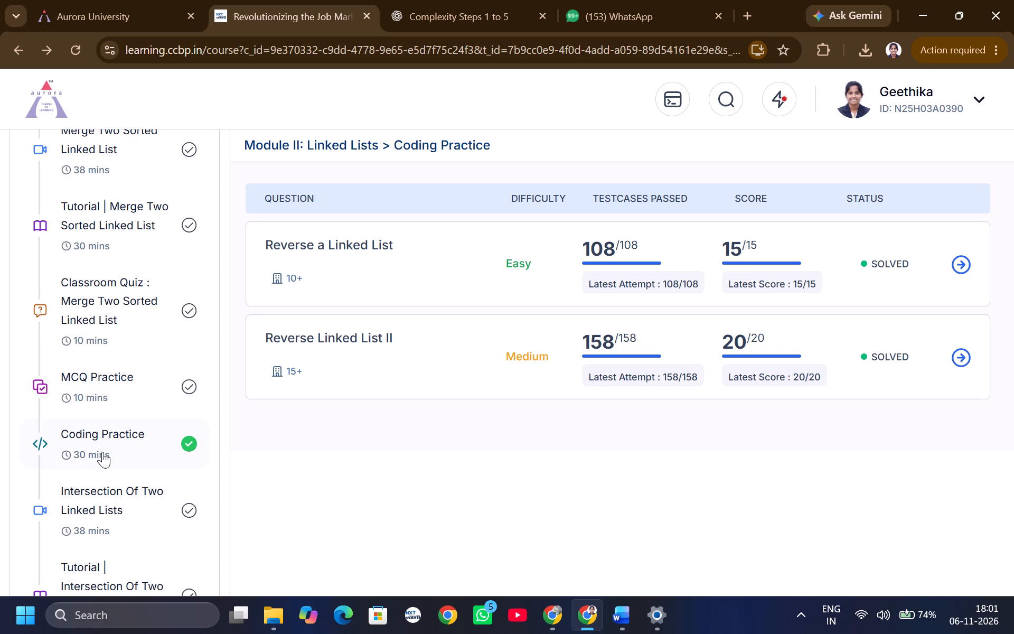
click(102, 452)
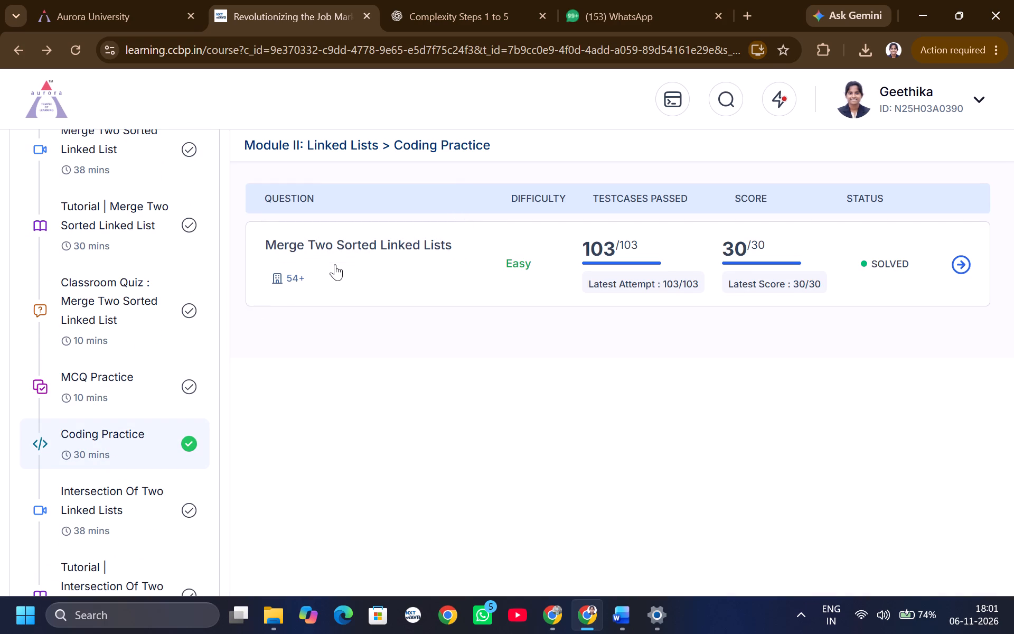
click(335, 264)
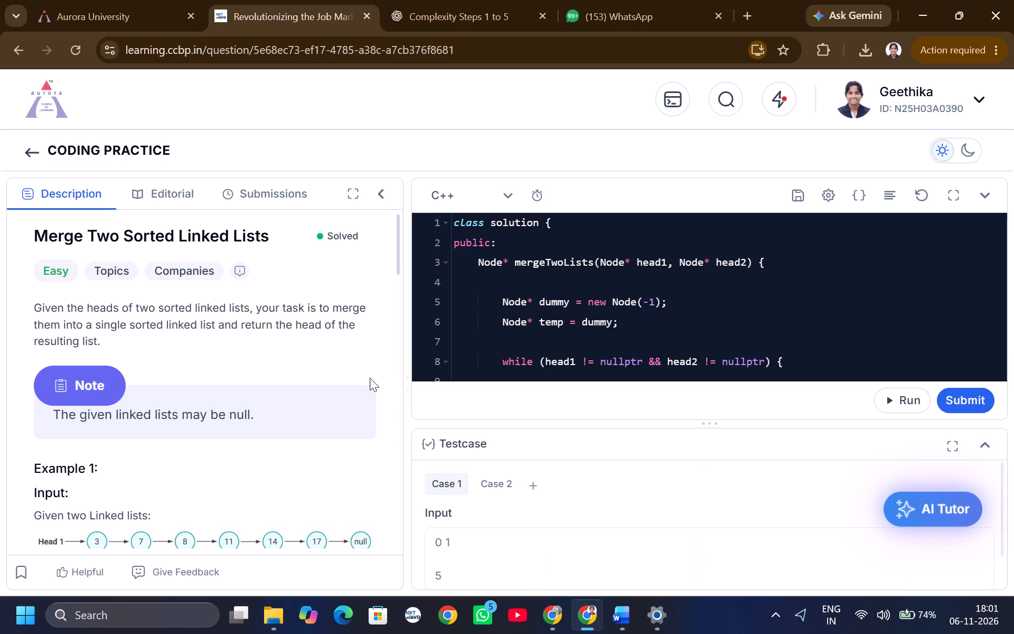
Capture a screenshot of the Merge Two Sorted Linked Lists problem page, from the address bar down to the page bottom.
key(shift+super+s)
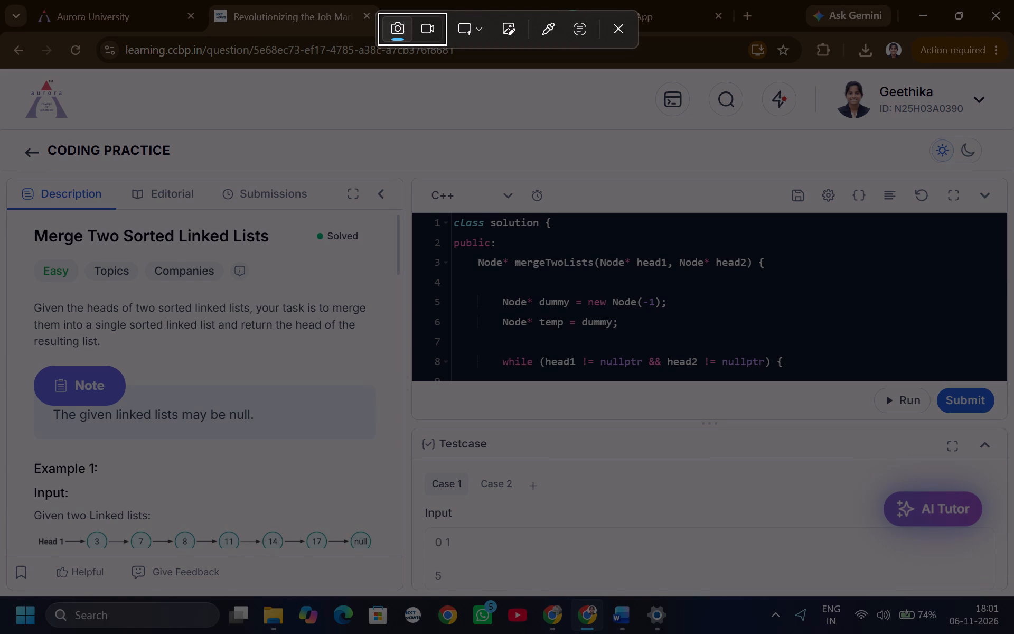
drag(0, 29, 1013, 589)
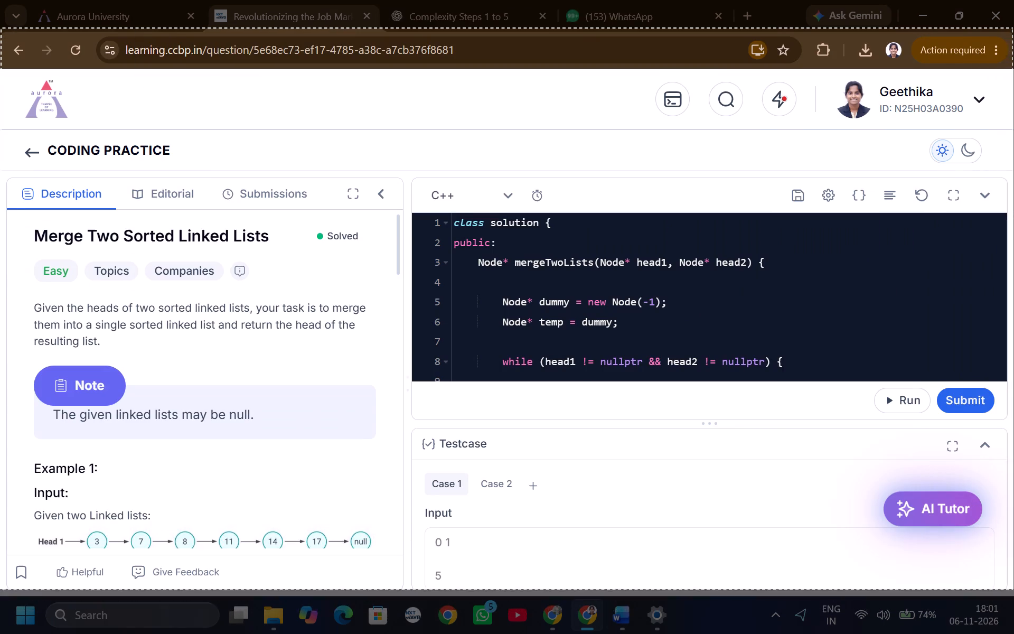
drag(1013, 589, 1013, 588)
Switch to the Word journal and enter "Merge Two Sorted Linked List" as the title of item 3).
click(626, 621)
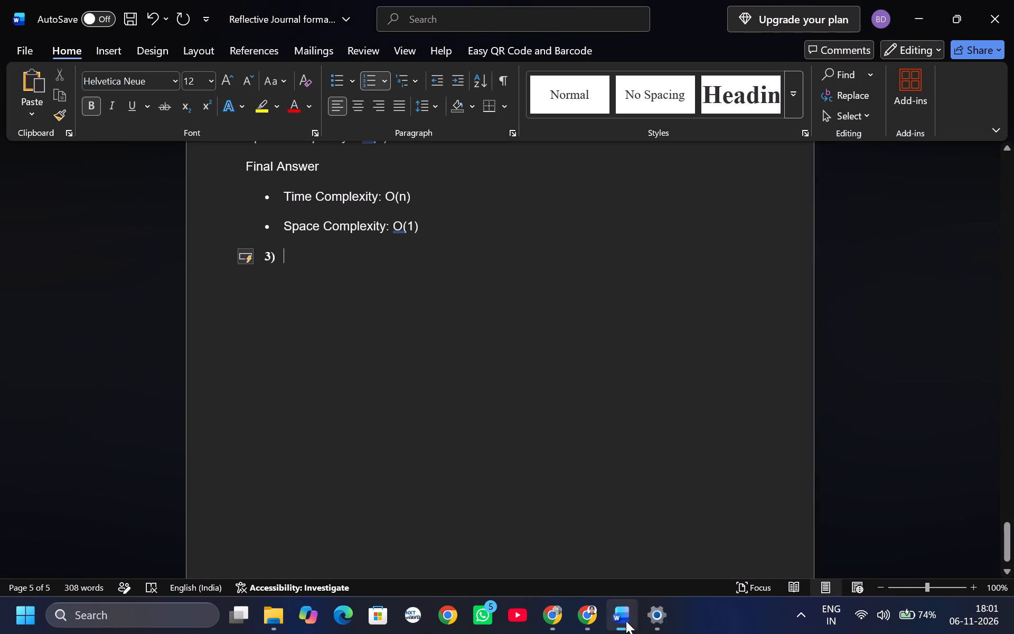
text(Merge)
key(space)
text(Two S)
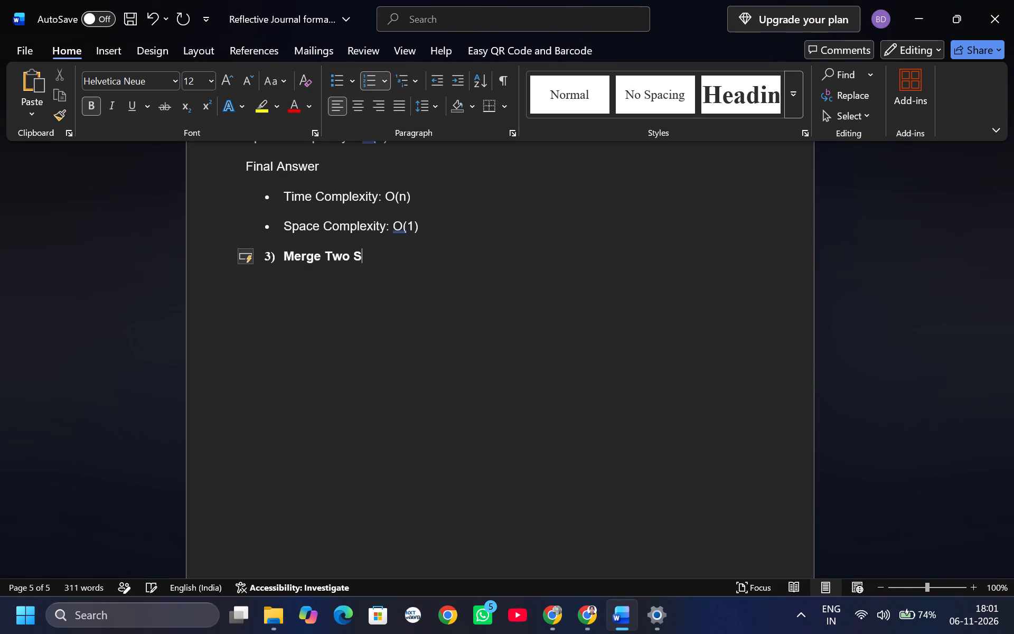
text(orted)
key(space)
text(Linked Ls)
key(BackSpace)
text(ist)
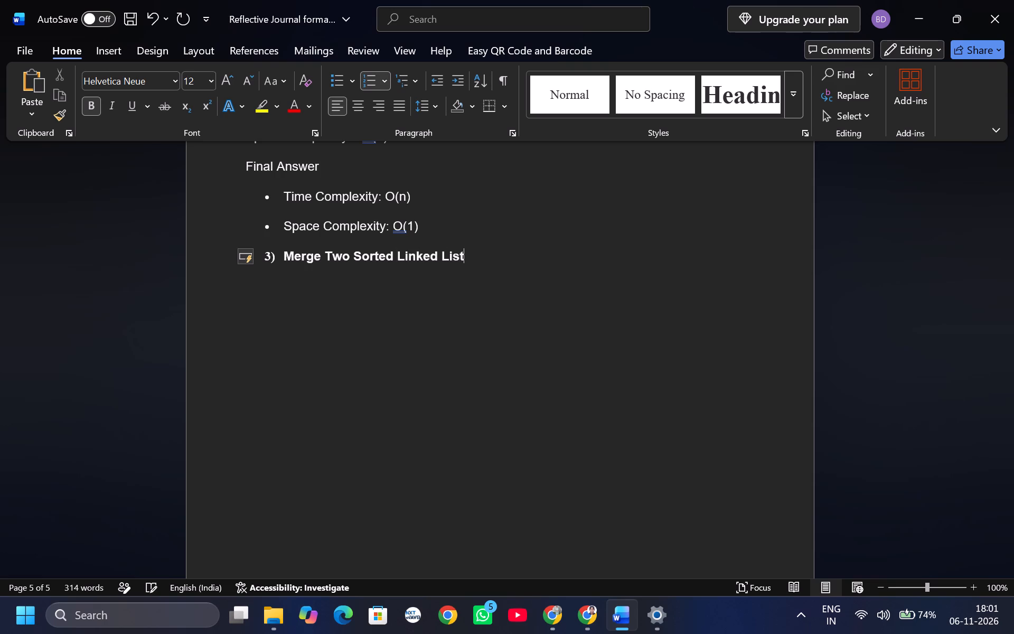
Paste the captured problem screenshot on a new unnumbered line below the Merge Two Sorted Linked List title.
key(Return)
key(BackSpace)
key(BackSpace)
key(ctrl+v)
scroll(472, 333, up, 3)
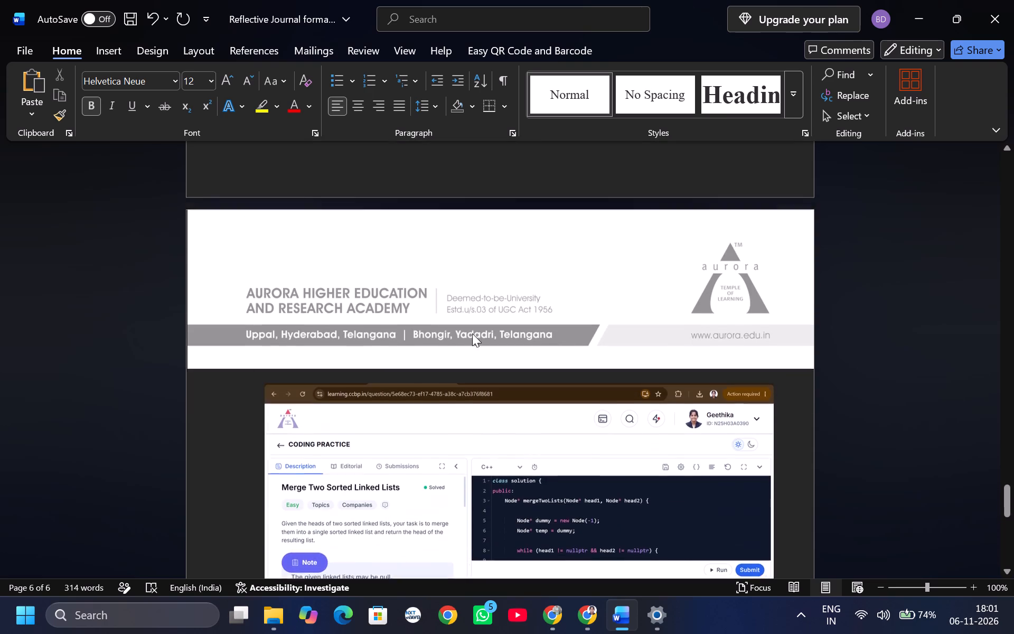
scroll(472, 333, up, 17)
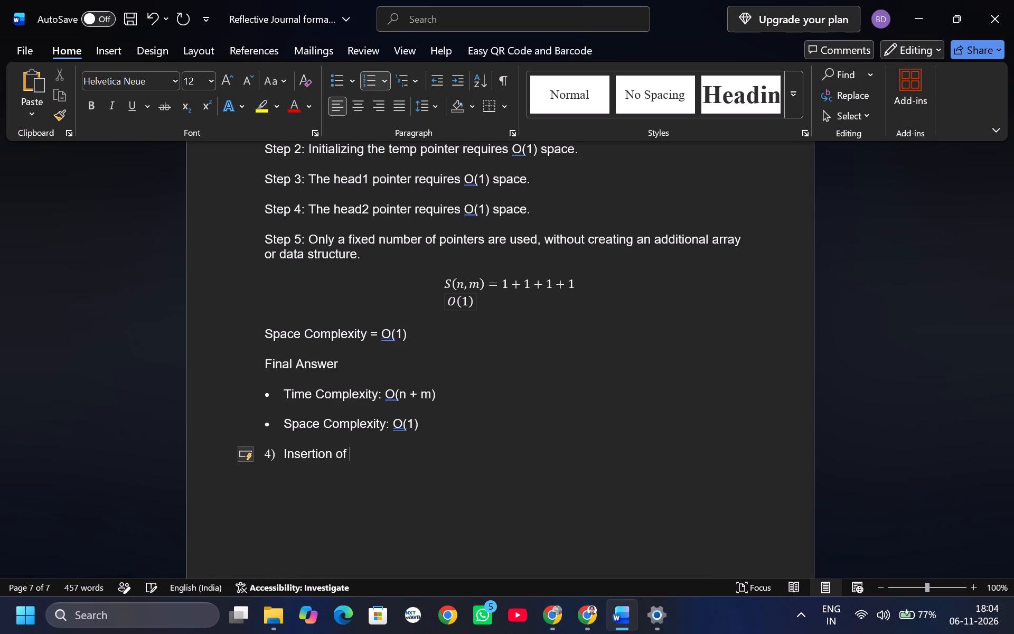
text(Two Linked Lists)
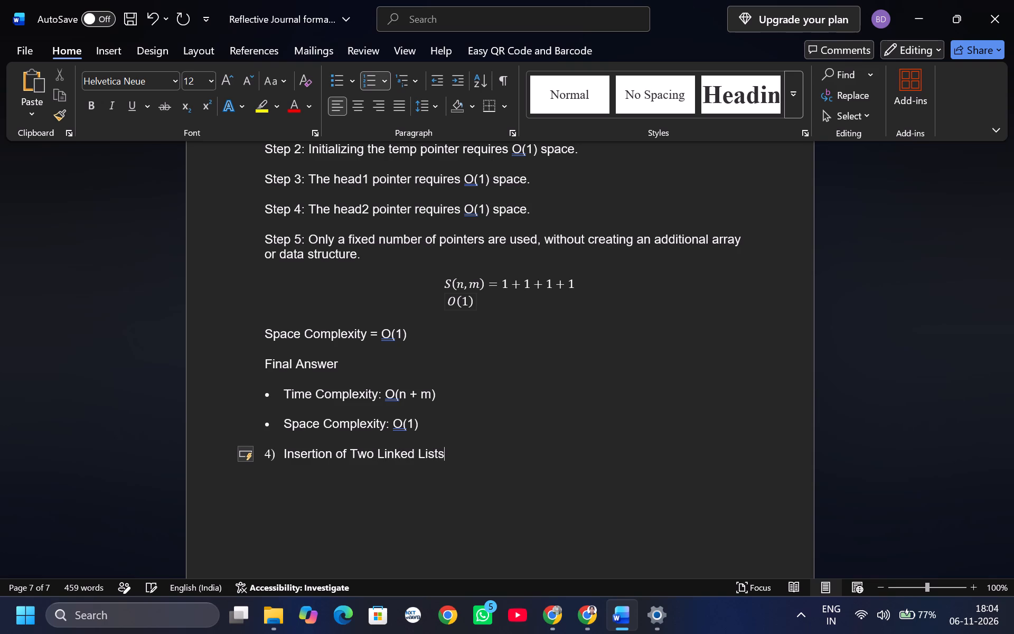
key(space)
Paste the captured problem screenshot on an unnumbered line below the item 4 title.
key(Return)
key(BackSpace)
key(BackSpace)
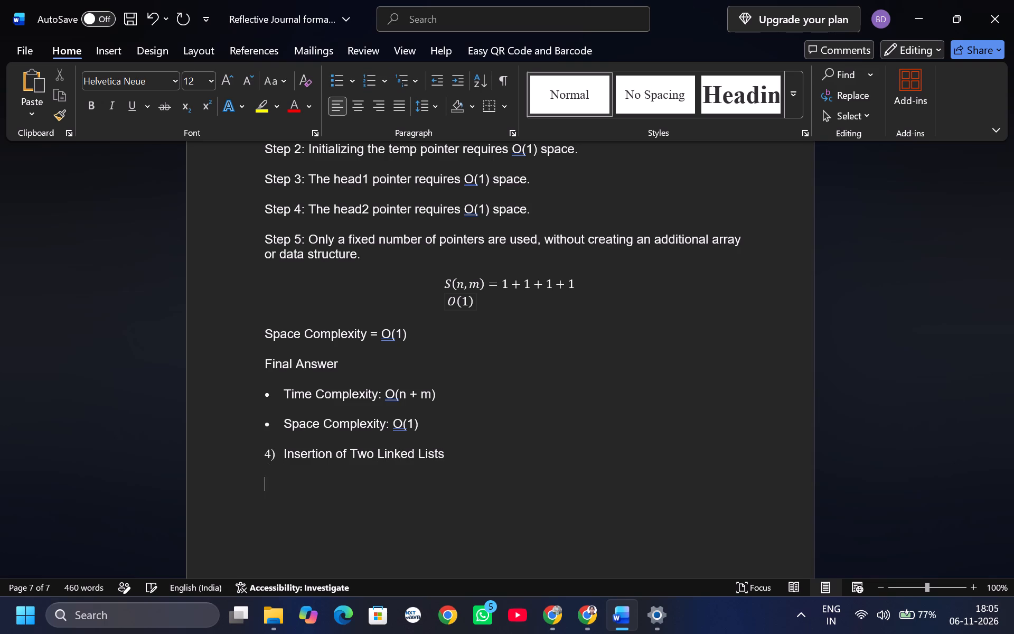
key(ctrl+v)
ctrl+double_click(589, 539)
click(518, 468)
scroll(518, 468, down, 1)
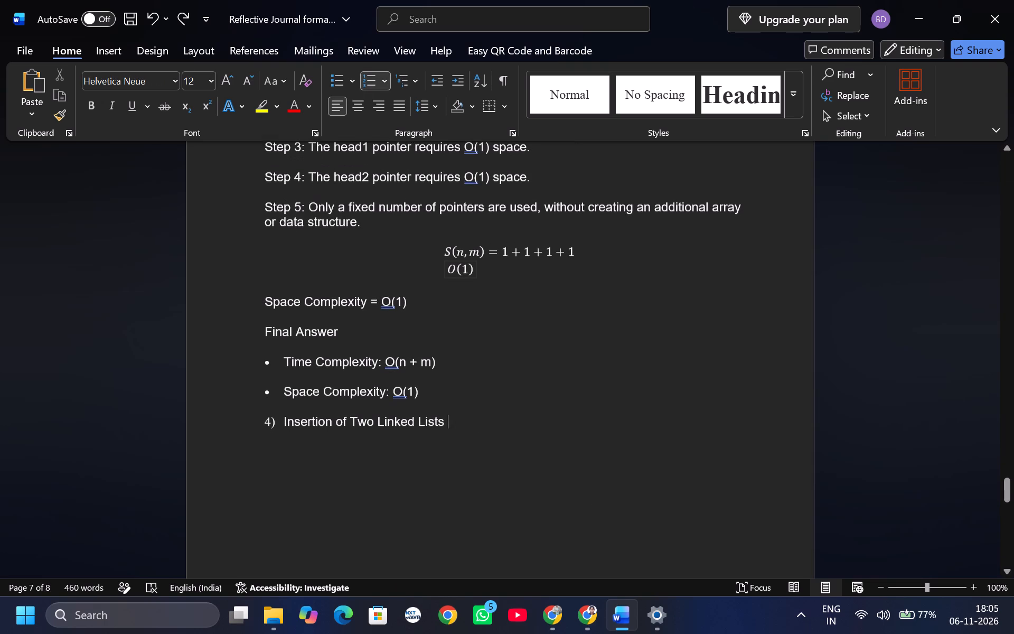
key(Return)
key(BackSpace)
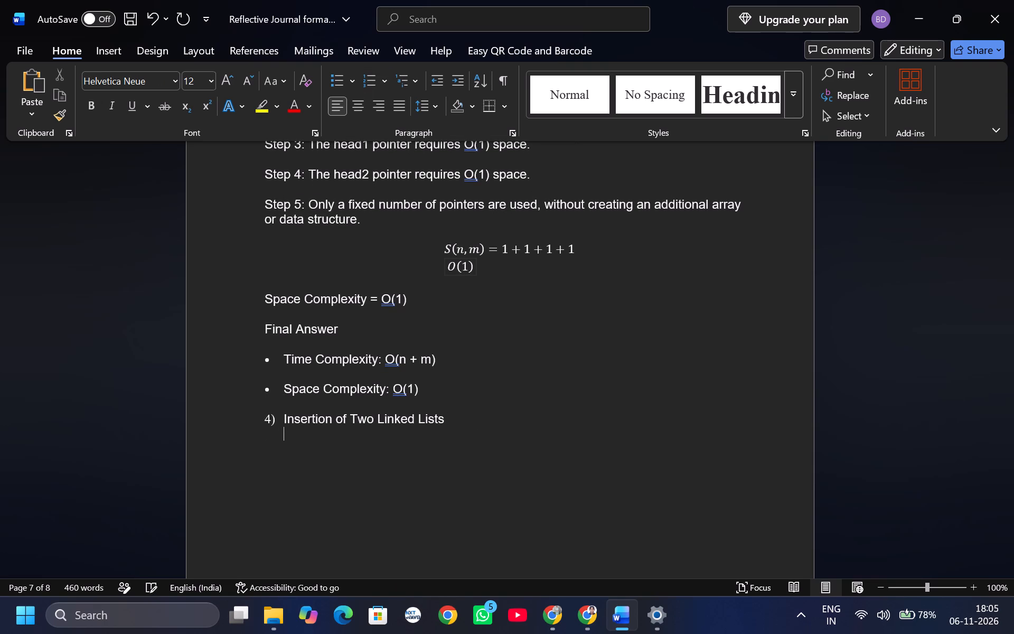
key(BackSpace)
key(ctrl+v)
Delete the Final Answer heading and its Time Complexity and Space Complexity bullets above item 4.
scroll(510, 463, up, 10)
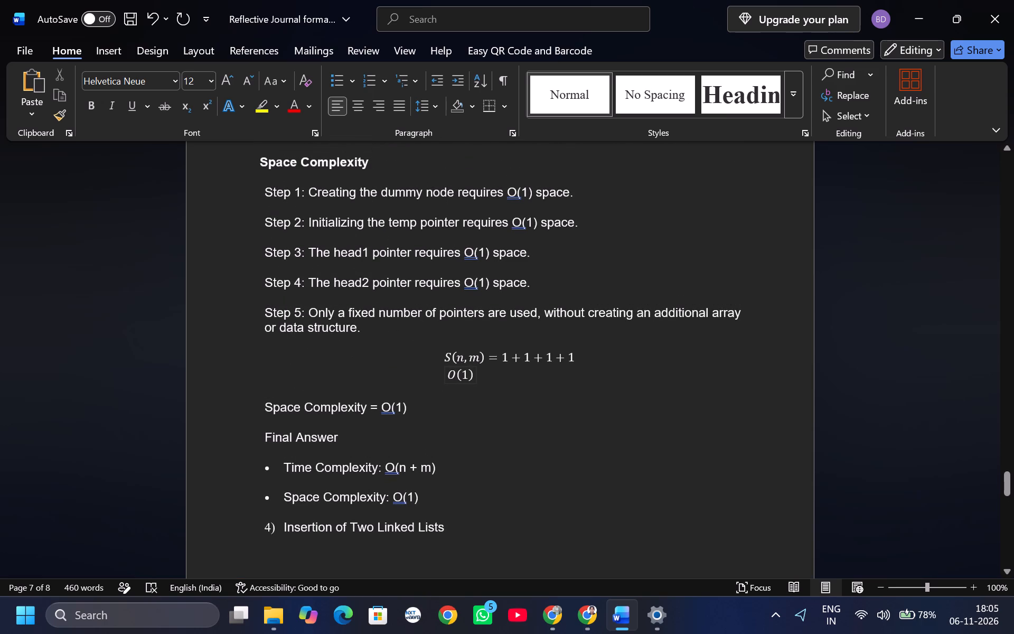
scroll(438, 499, up, 12)
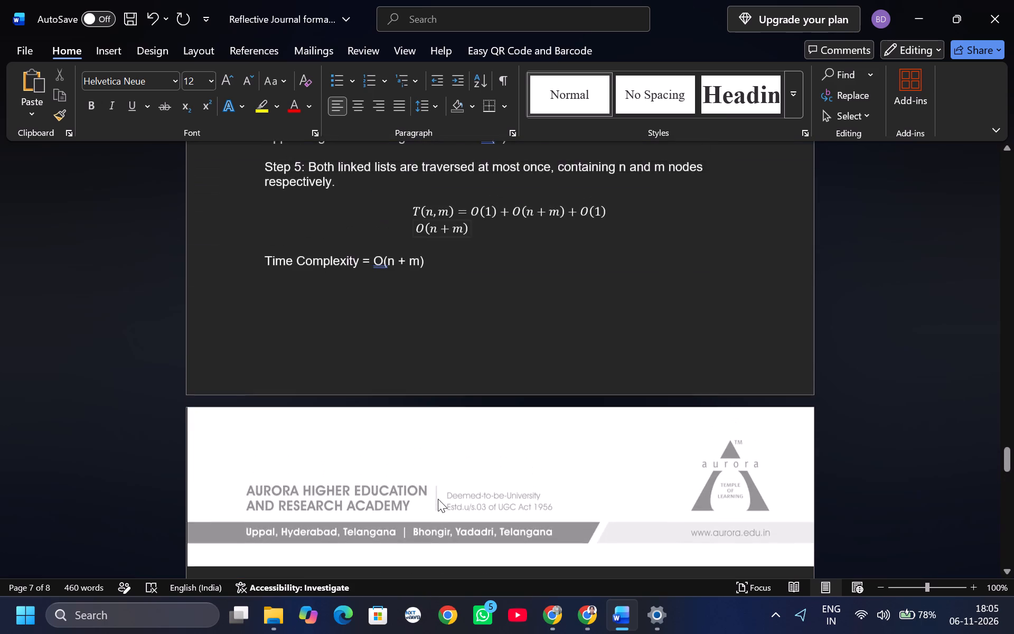
scroll(438, 499, up, 17)
scroll(438, 499, down, 7)
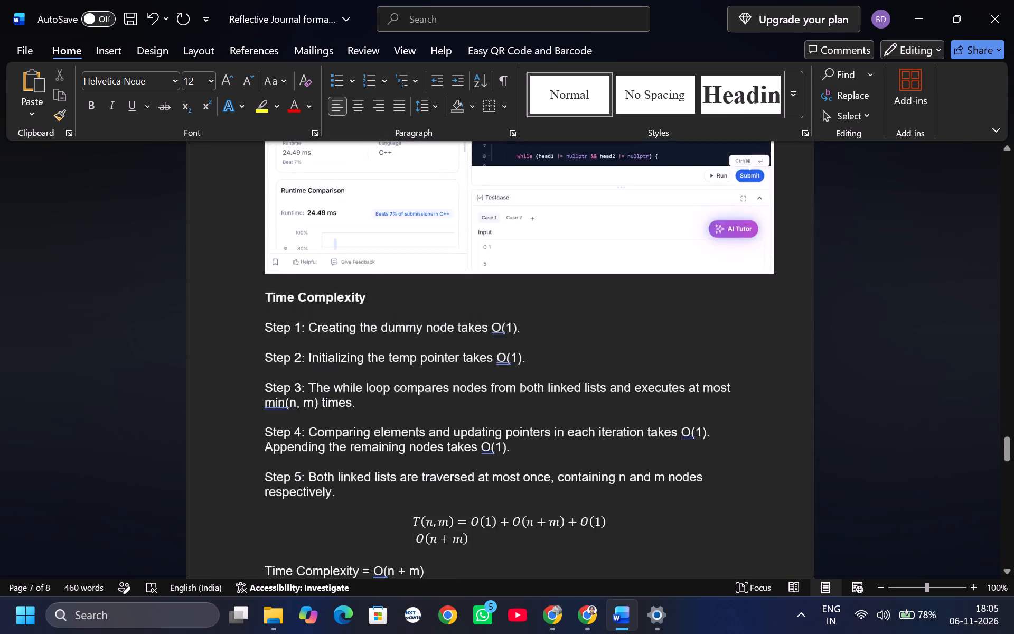
scroll(438, 499, down, 12)
scroll(396, 482, down, 9)
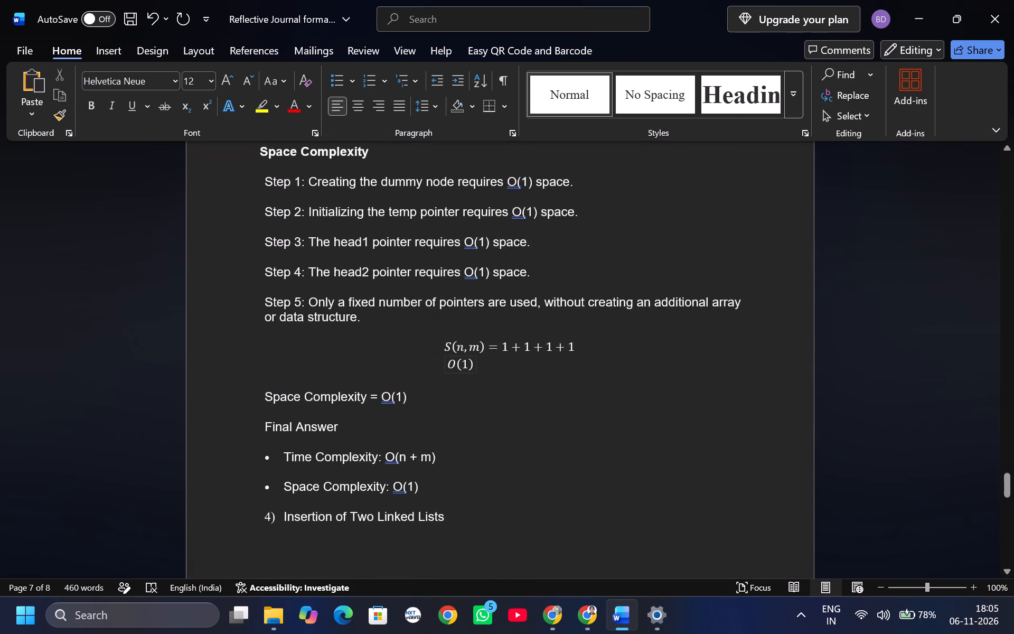
scroll(396, 482, down, 2)
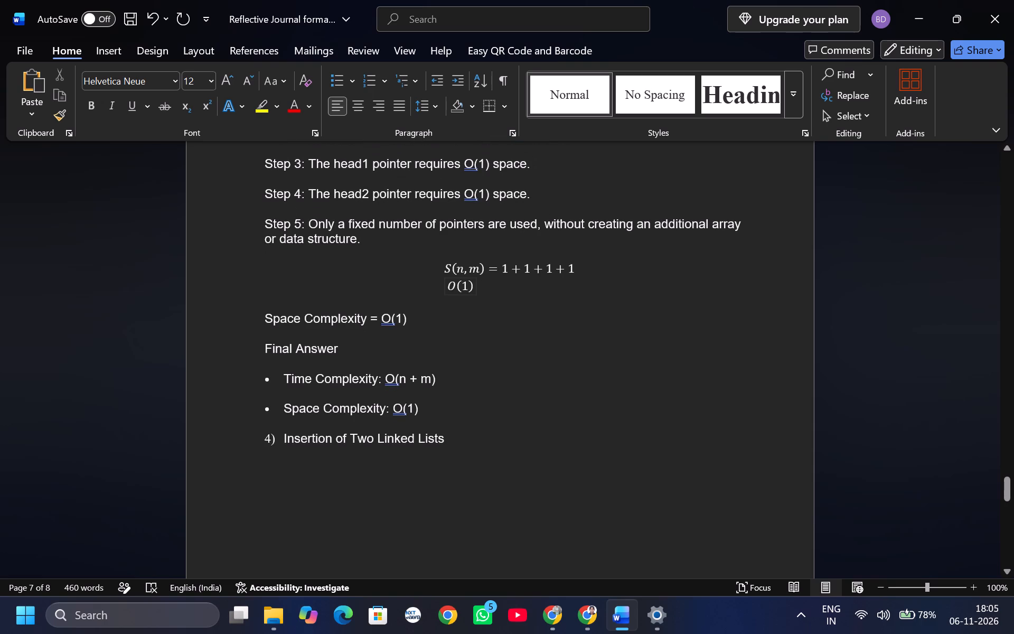
drag(446, 413, 260, 356)
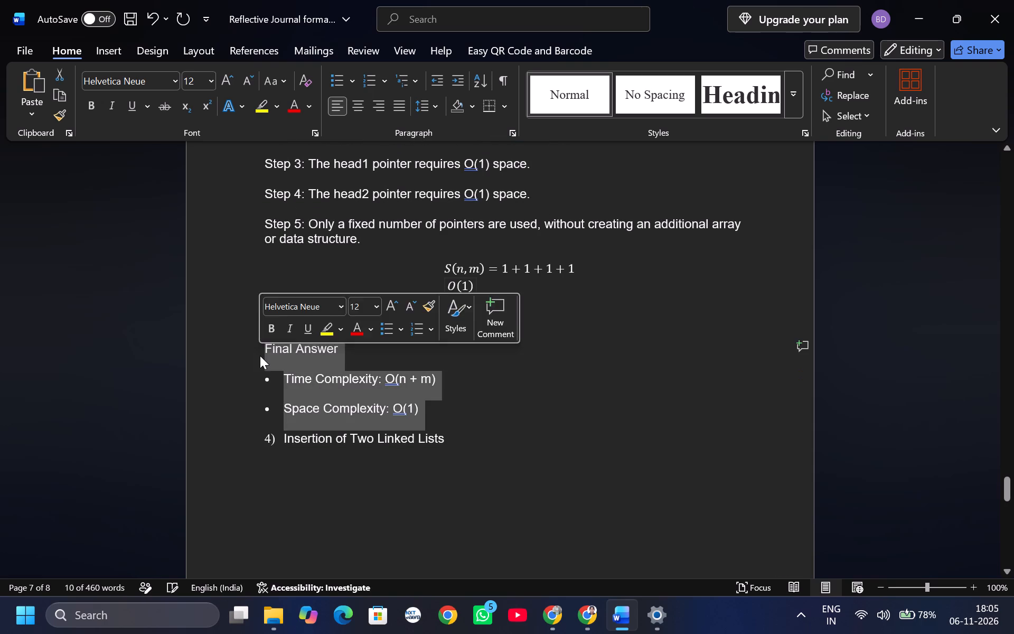
key(BackSpace)
Make the item 4 title "Insertion of Two Linked Lists" bold.
drag(463, 351, 452, 353)
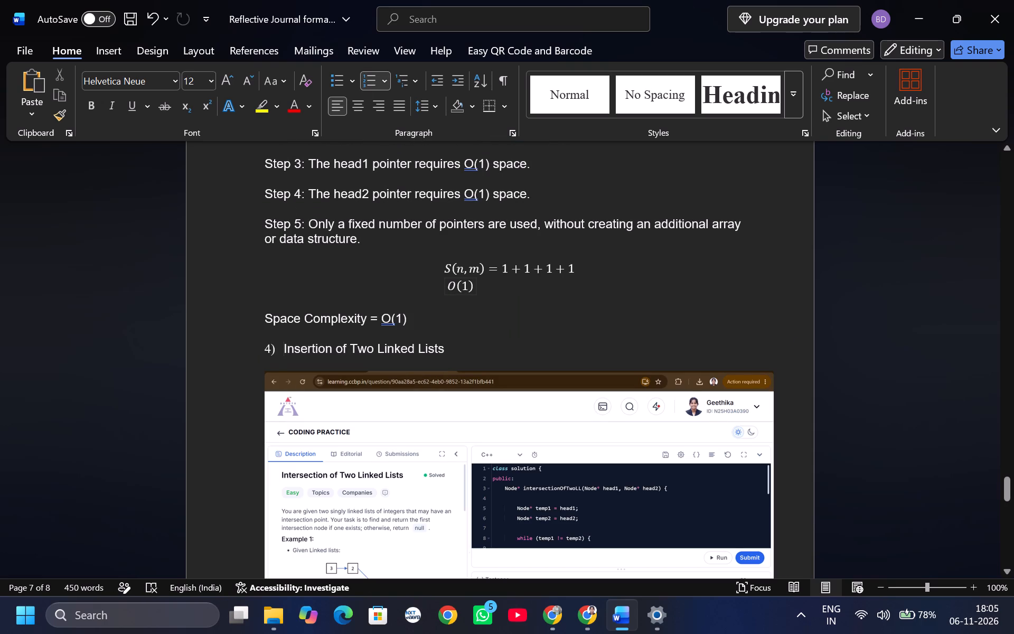
drag(452, 353, 230, 358)
click(242, 335)
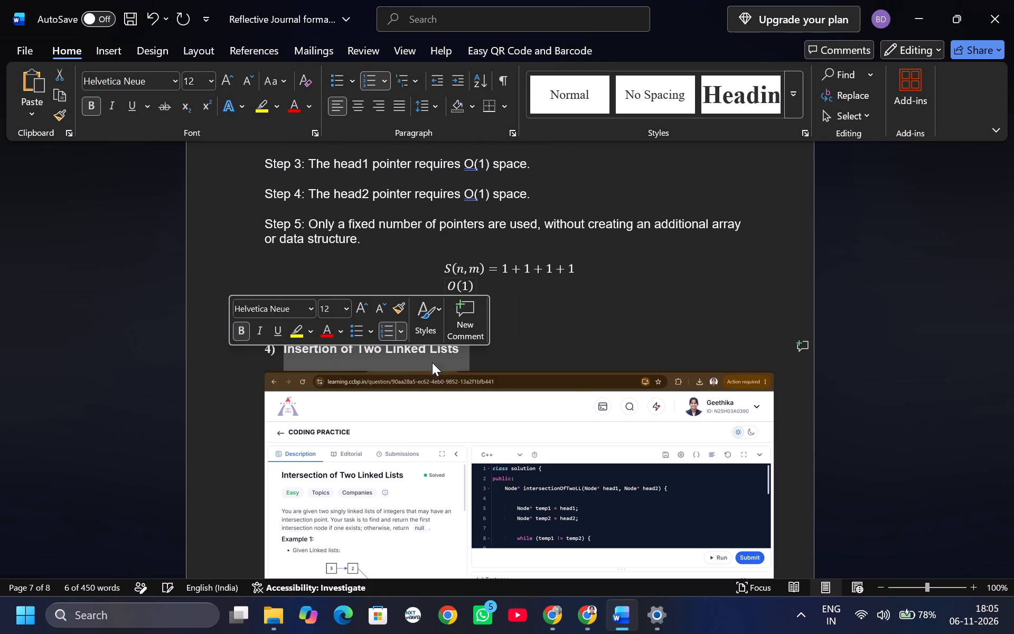
click(583, 368)
scroll(583, 368, down, 3)
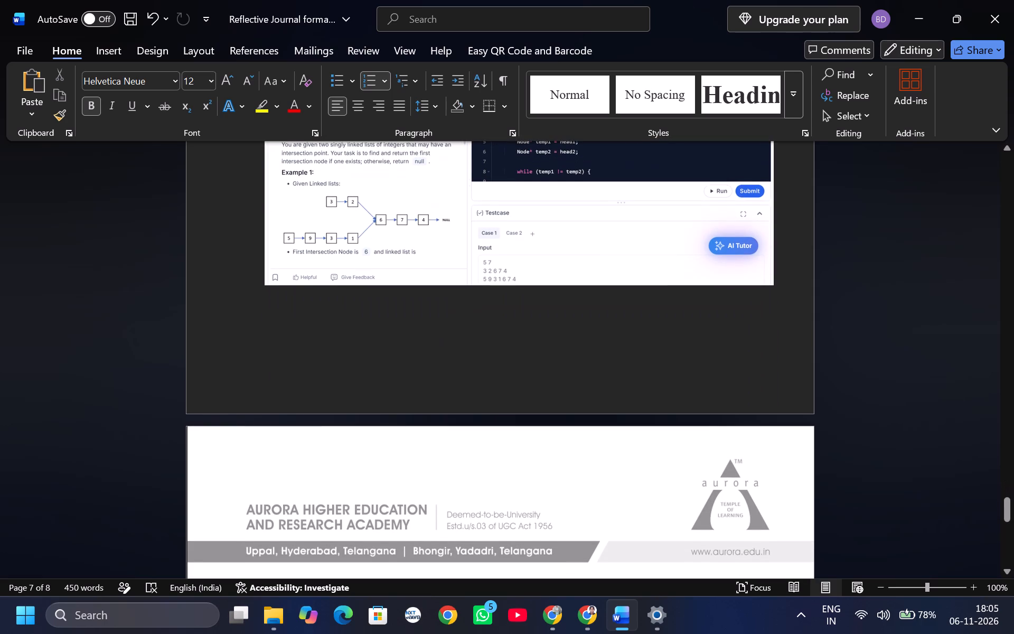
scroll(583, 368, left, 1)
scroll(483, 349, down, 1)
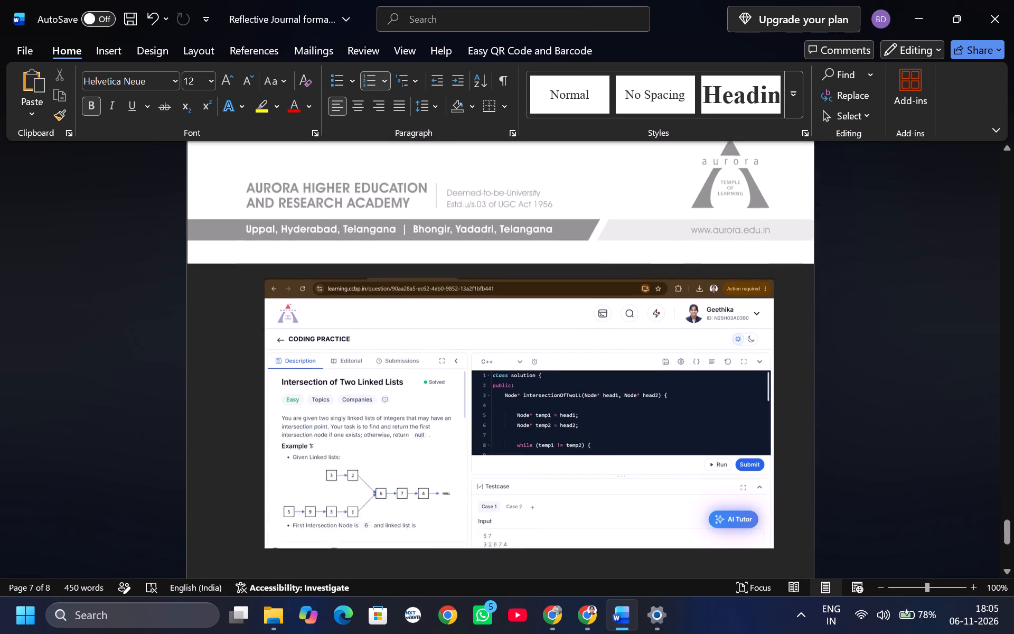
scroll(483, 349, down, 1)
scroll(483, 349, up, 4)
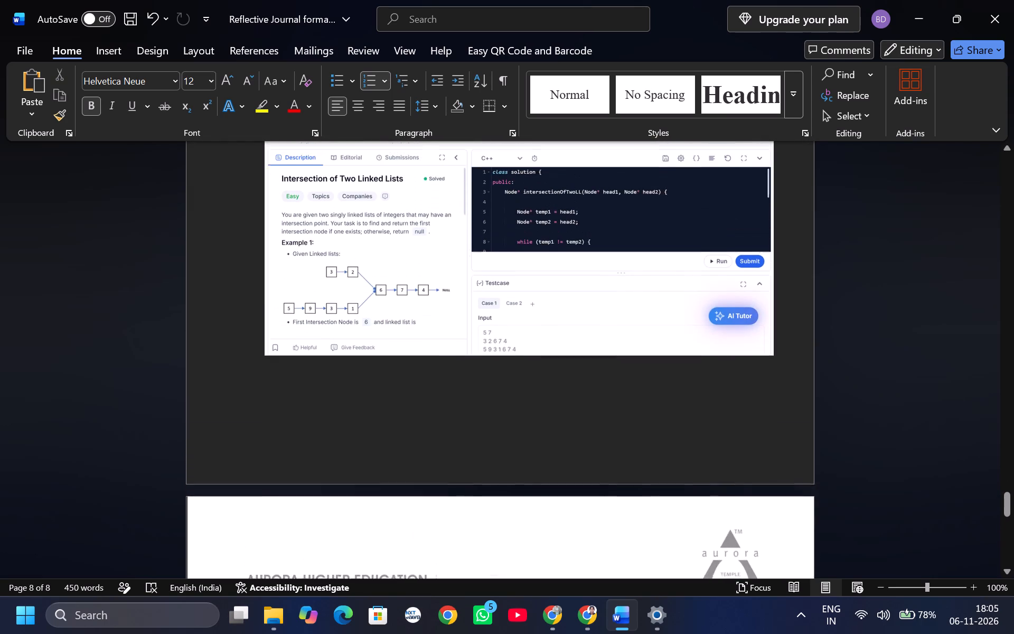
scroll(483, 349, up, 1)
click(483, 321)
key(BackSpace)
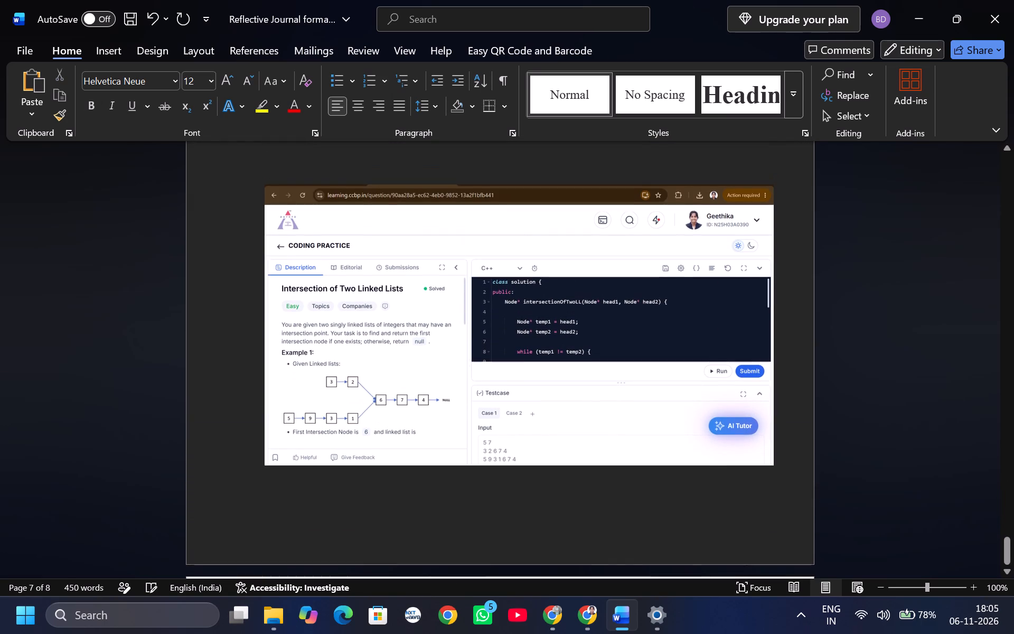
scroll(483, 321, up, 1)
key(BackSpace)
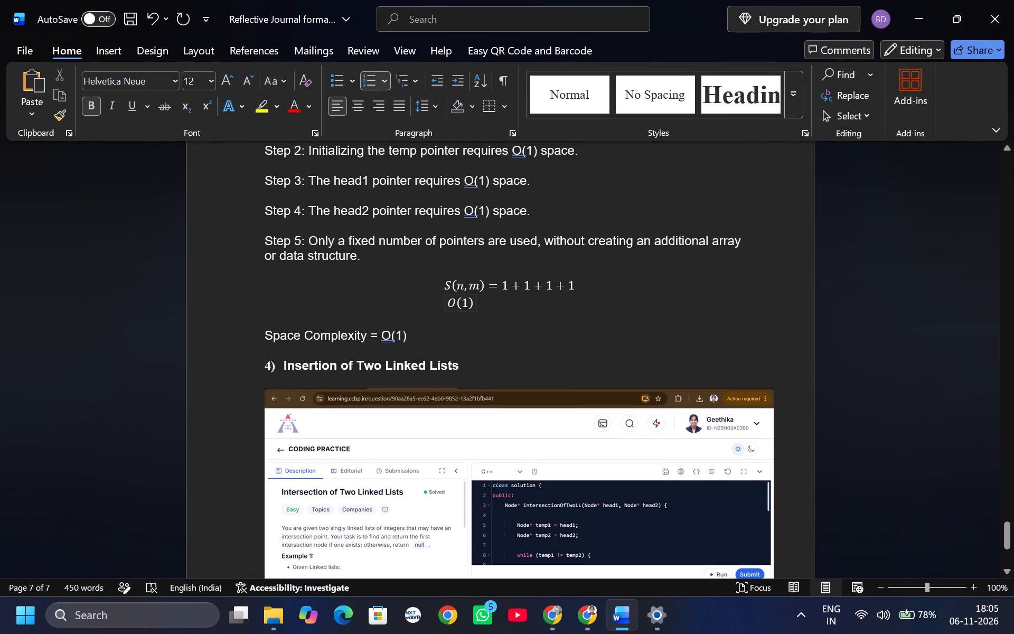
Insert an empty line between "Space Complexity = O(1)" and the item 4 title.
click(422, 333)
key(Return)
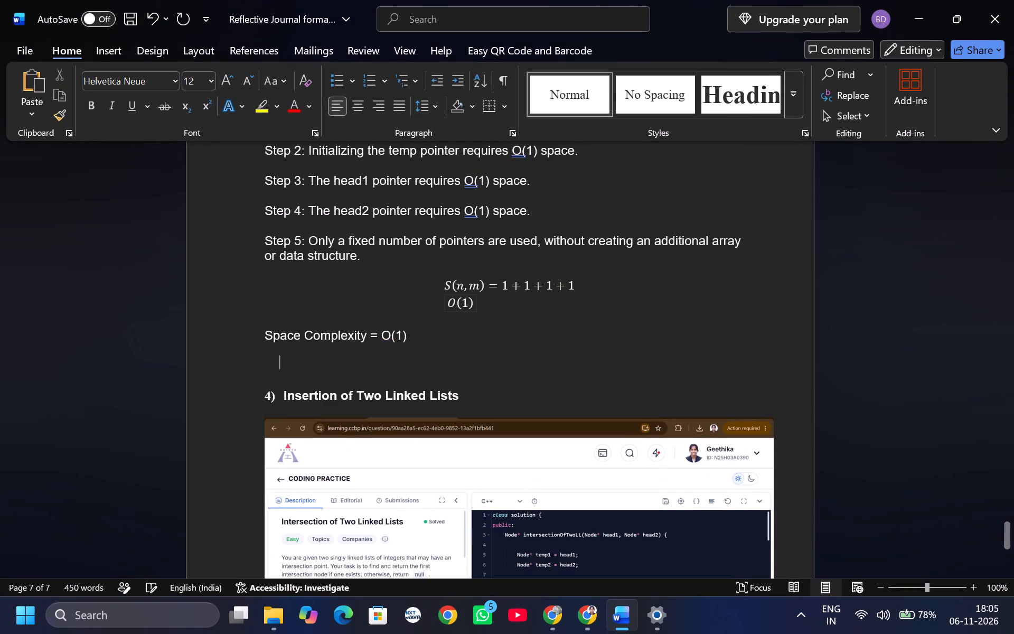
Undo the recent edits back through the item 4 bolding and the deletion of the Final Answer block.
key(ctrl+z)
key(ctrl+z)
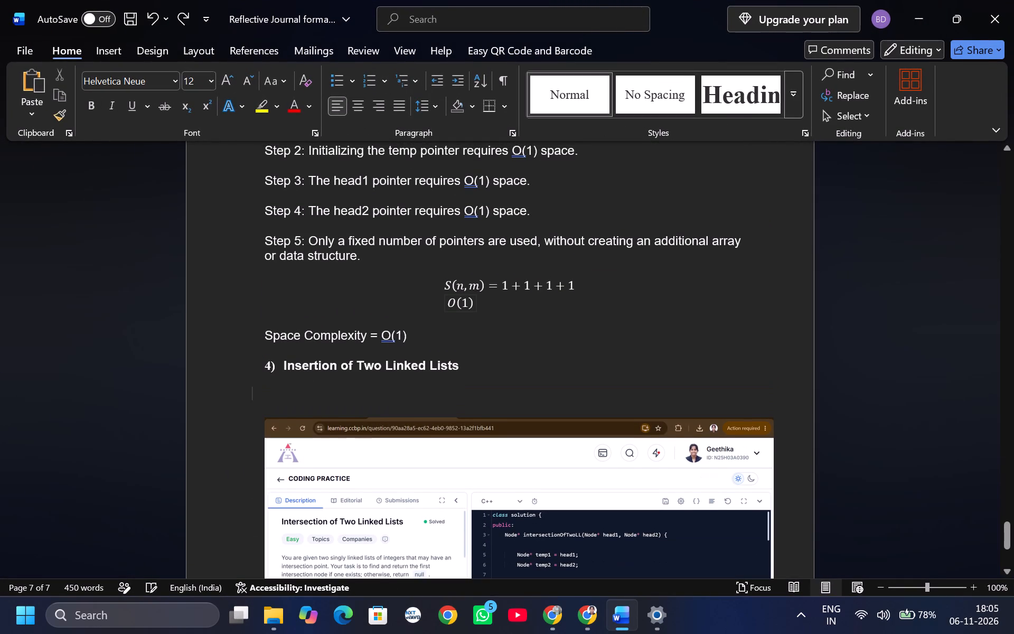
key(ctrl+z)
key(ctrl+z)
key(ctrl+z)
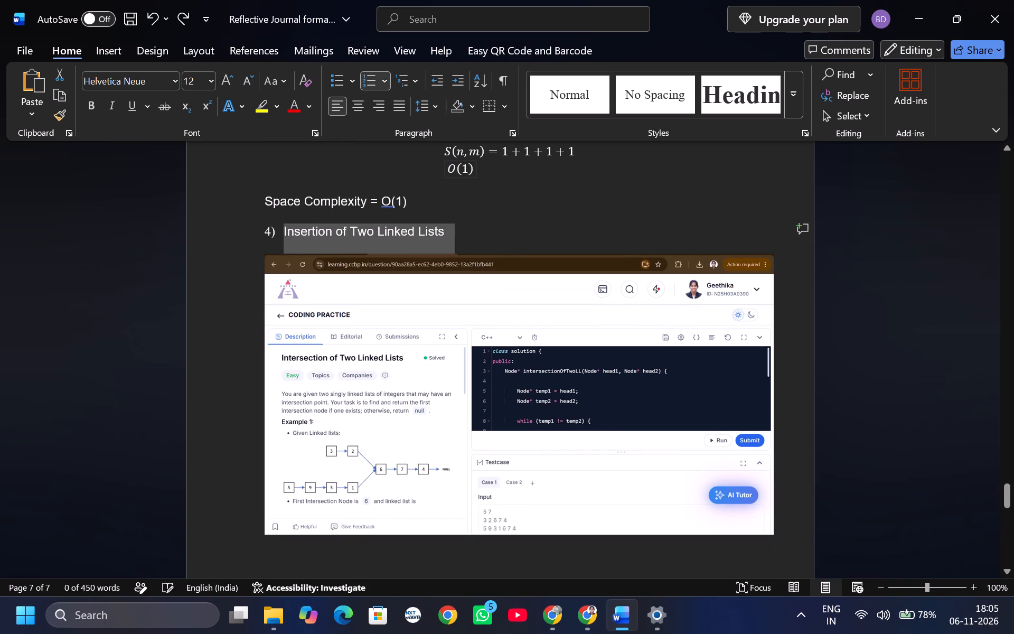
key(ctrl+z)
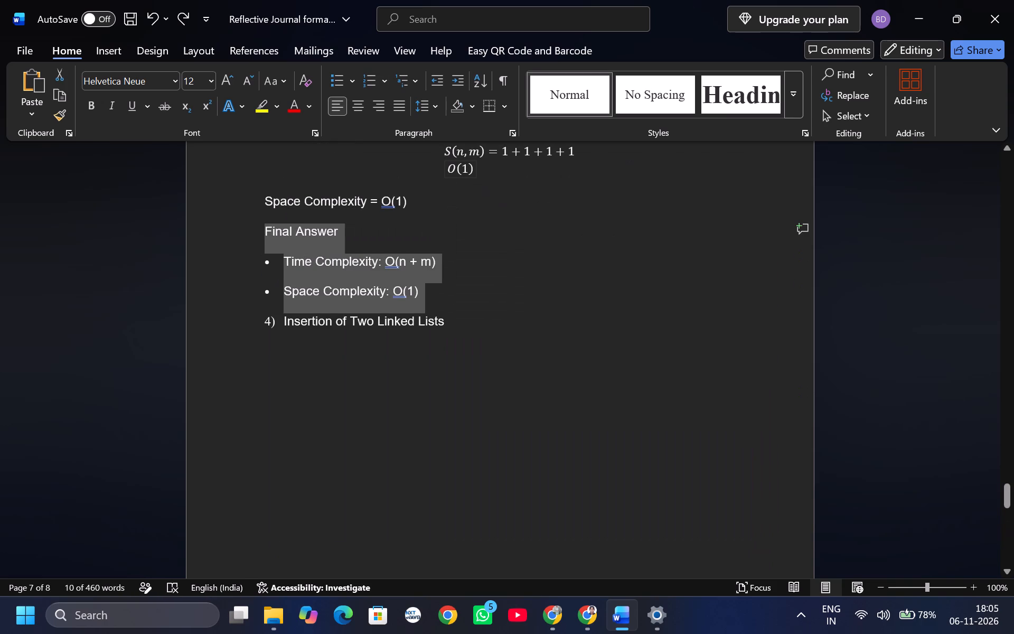
Delete the duplicate Intersection of Two Linked Lists problem screenshot on the last page.
click(475, 314)
scroll(461, 373, down, 4)
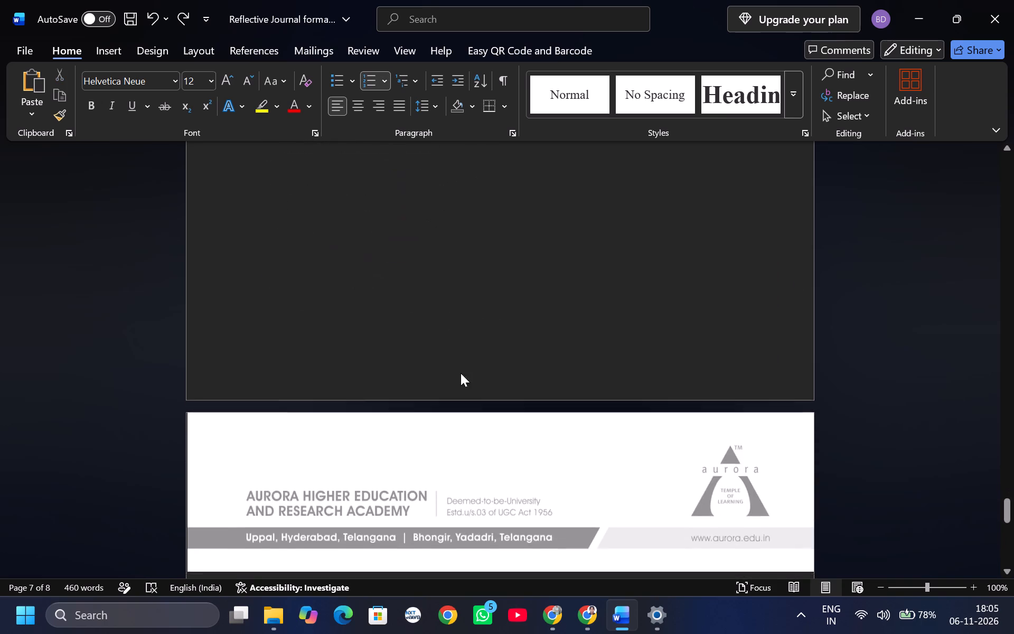
scroll(461, 373, down, 3)
click(449, 441)
key(BackSpace)
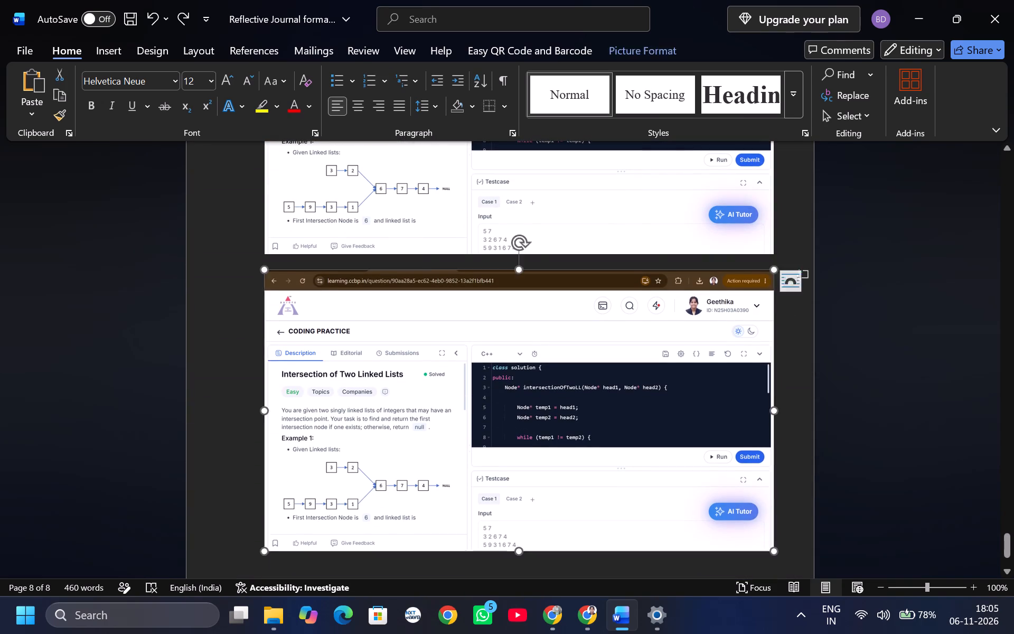
scroll(449, 441, up, 1)
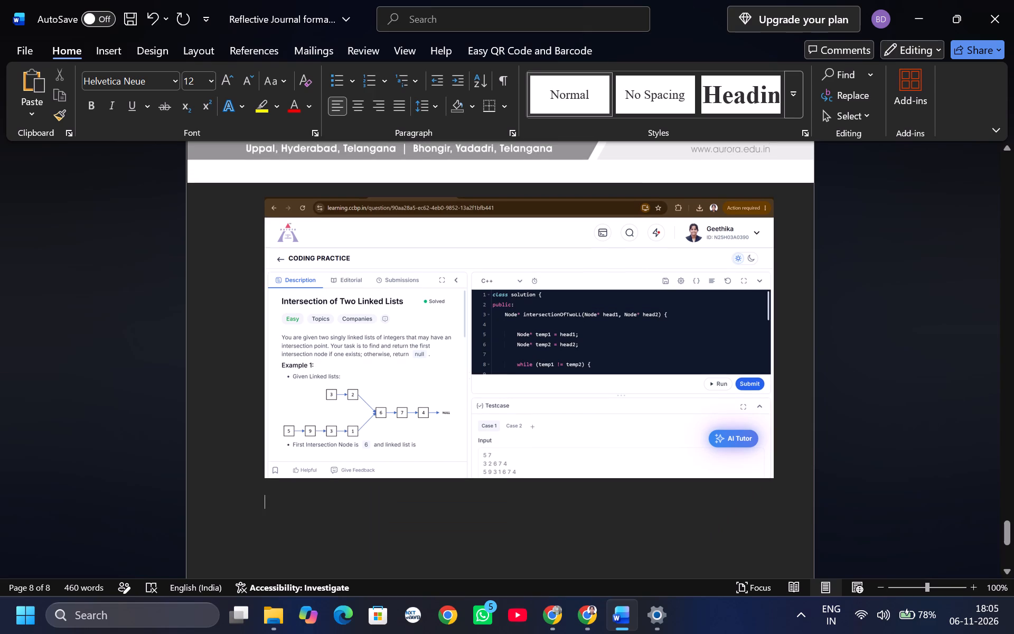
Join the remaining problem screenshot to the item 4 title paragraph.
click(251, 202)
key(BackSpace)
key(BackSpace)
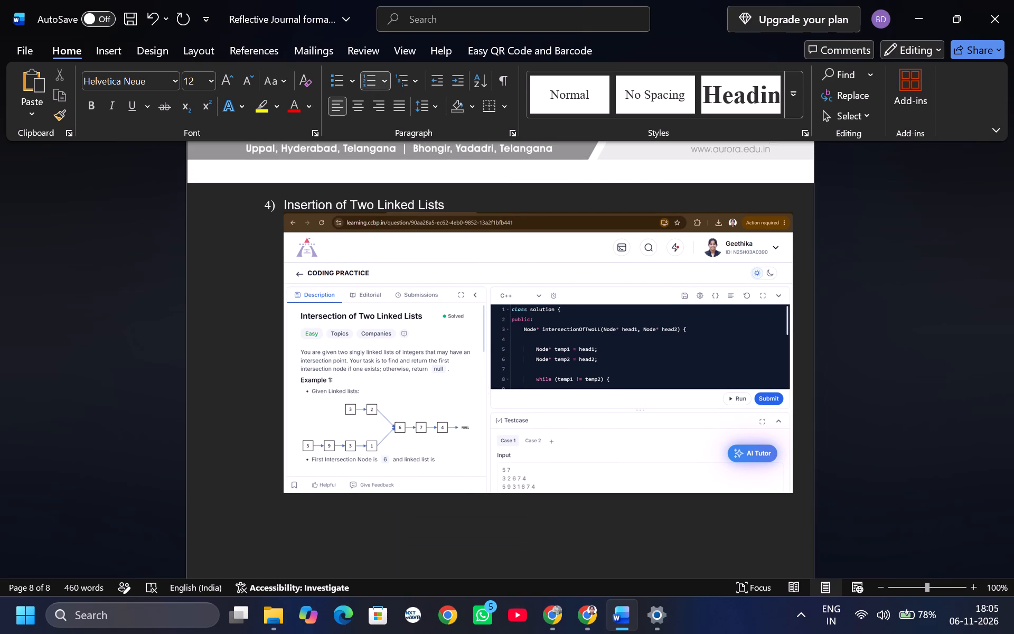
Delete the Final Answer heading and its Time Complexity and Space Complexity bullets above item 4.
scroll(251, 202, up, 3)
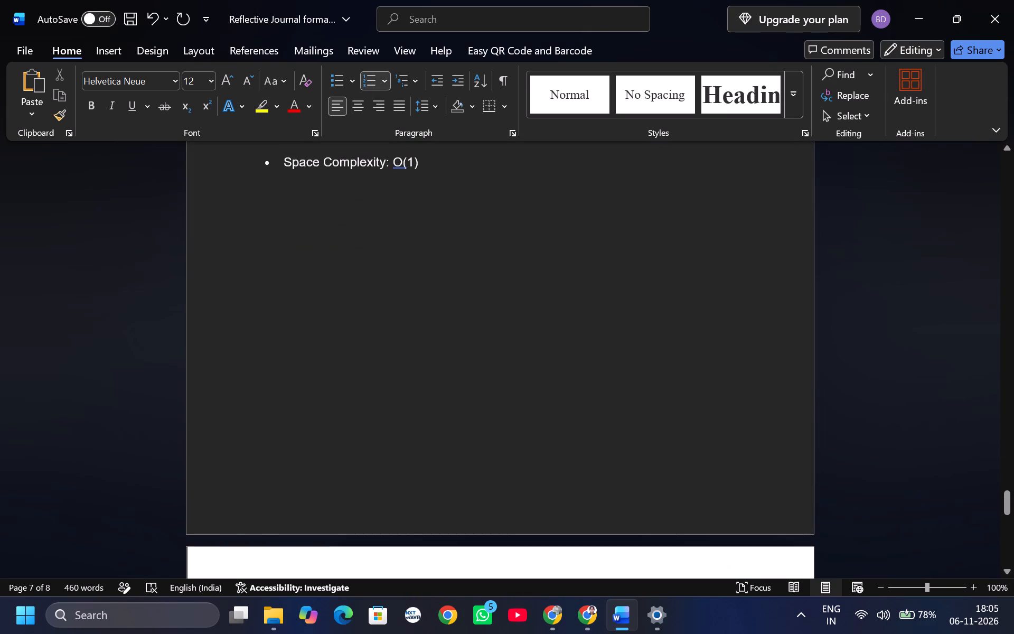
scroll(372, 238, up, 1)
drag(433, 352, 255, 286)
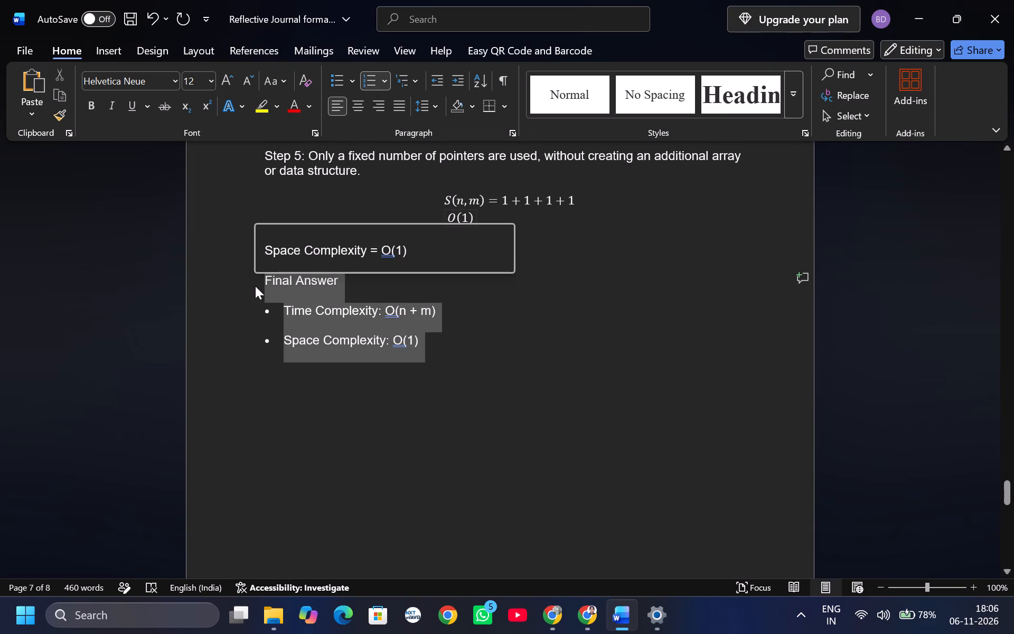
key(BackSpace)
Separate the problem screenshot from the item 4 title by starting an unnumbered line after the title.
scroll(425, 282, down, 1)
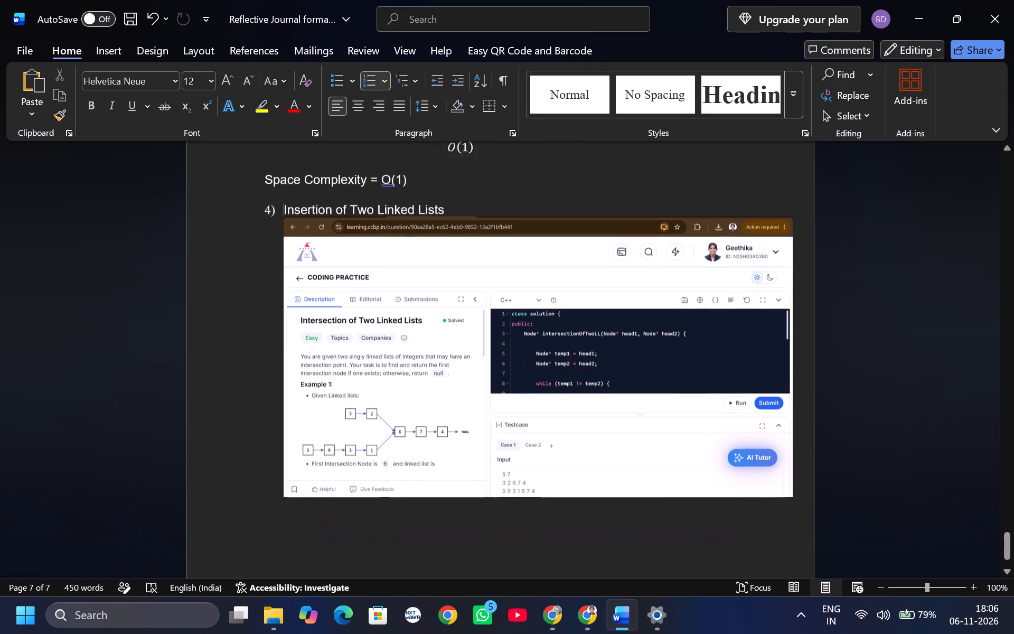
click(473, 204)
key(Return)
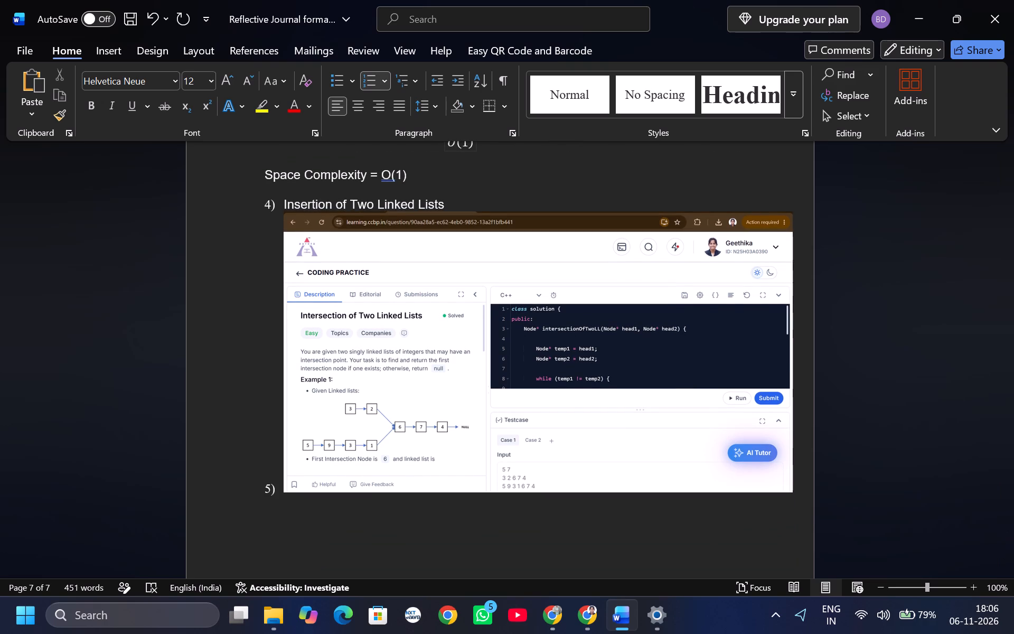
key(BackSpace)
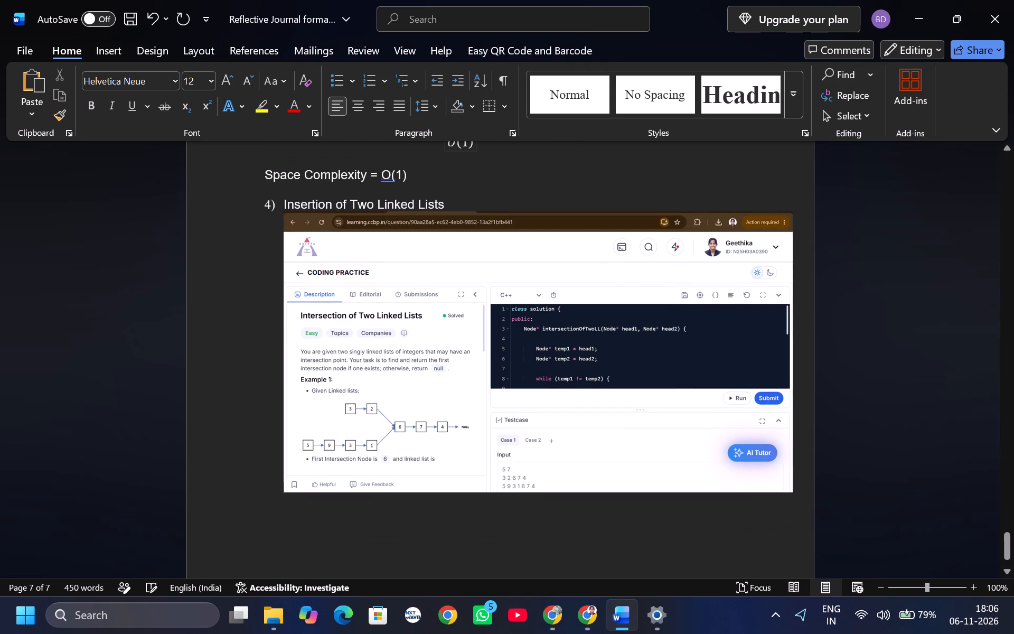
click(476, 207)
key(space)
key(Return)
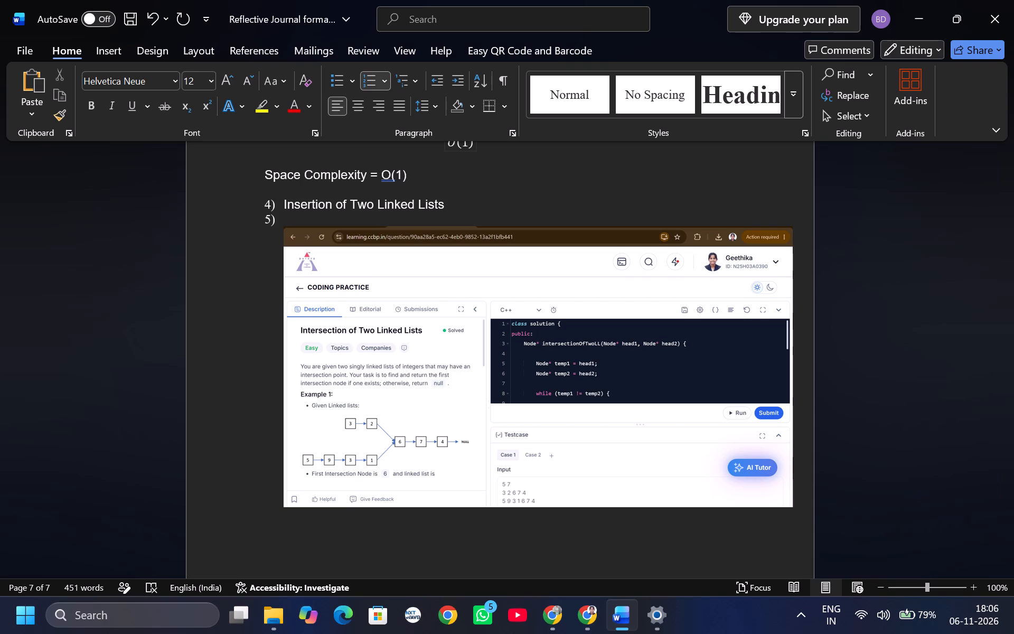
key(BackSpace)
key(BackSpace)
key(BackSpace)
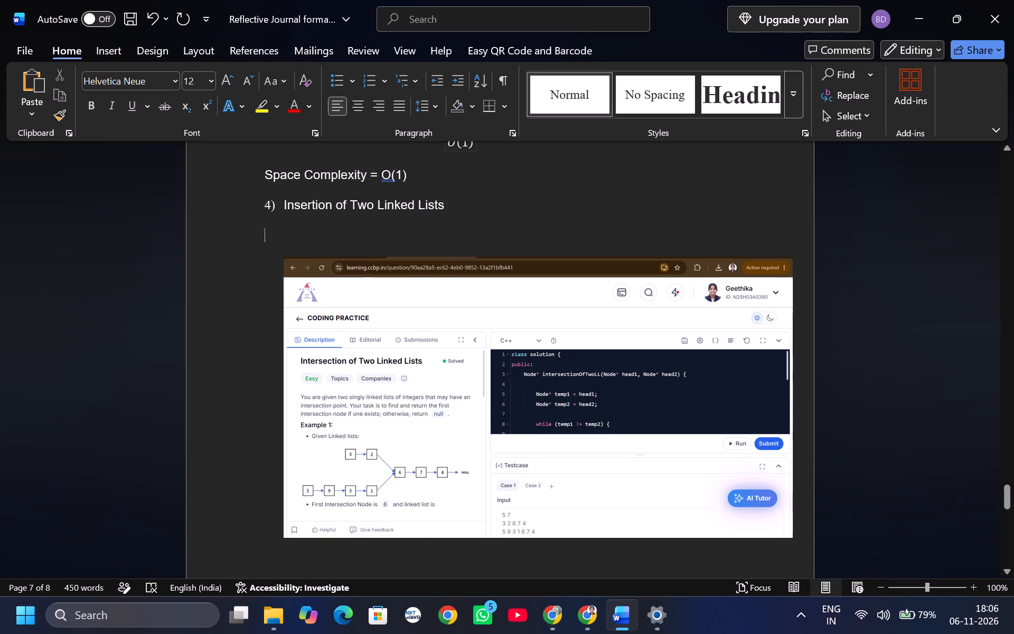
key(BackSpace)
key(Return)
key(BackSpace)
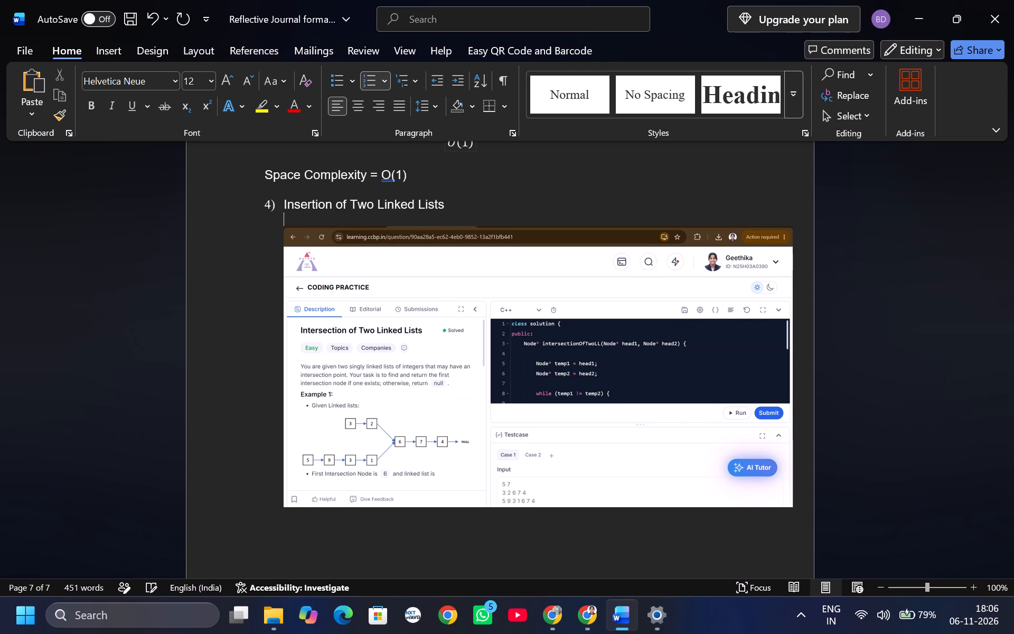
key(BackSpace)
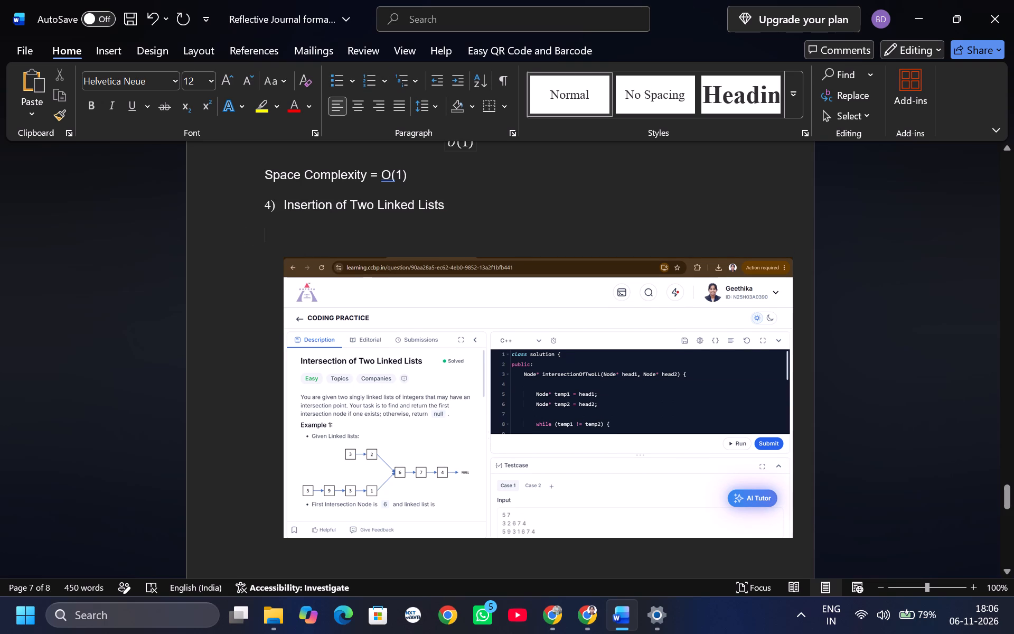
Remove the problem screenshot's list indent and delete the empty line between it and the item 4 title.
click(268, 273)
key(BackSpace)
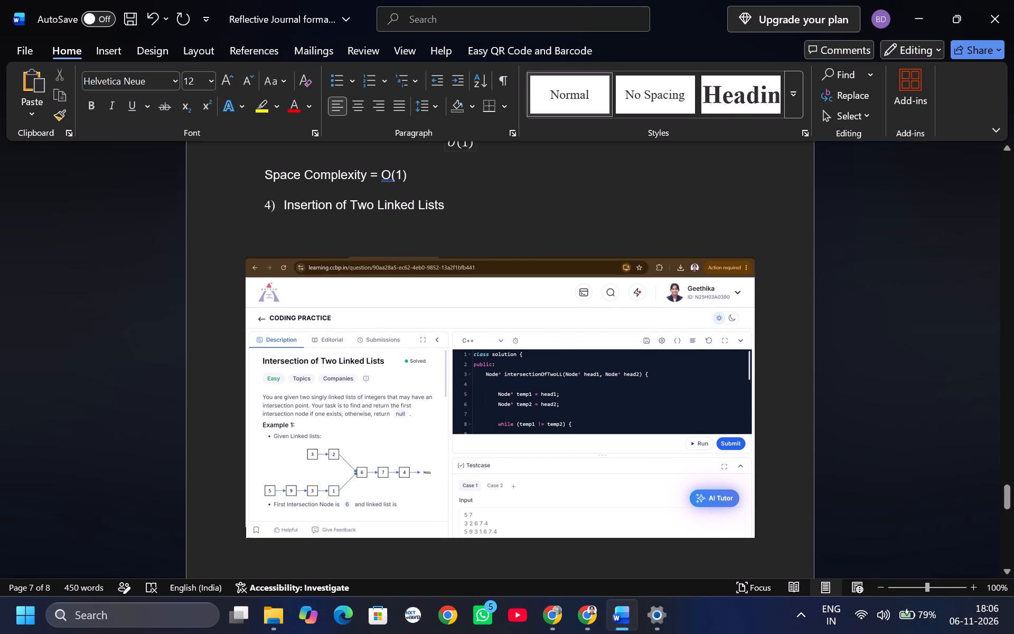
click(249, 250)
key(BackSpace)
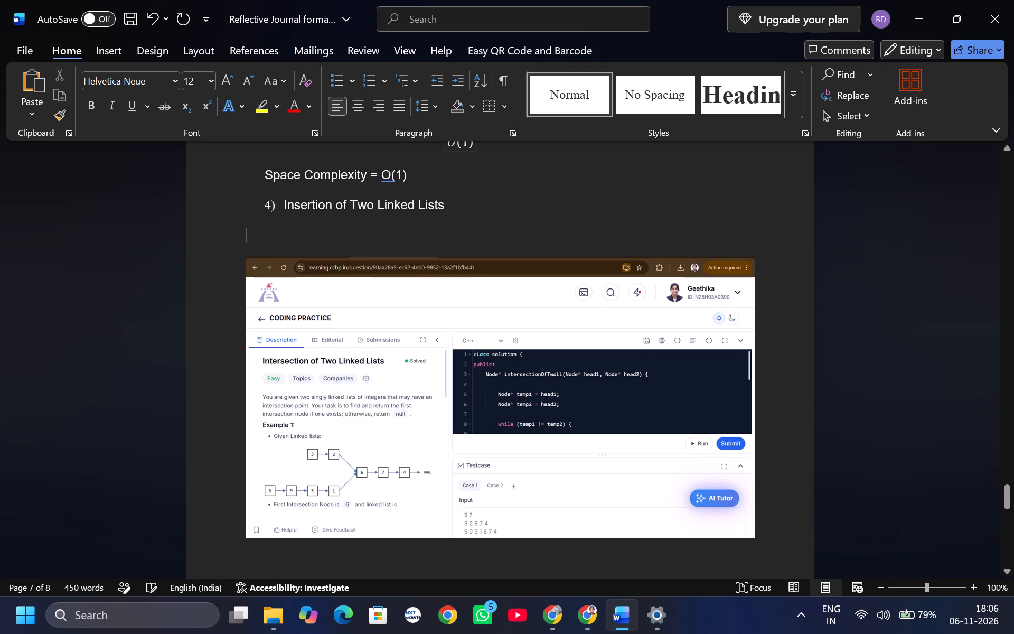
key(BackSpace)
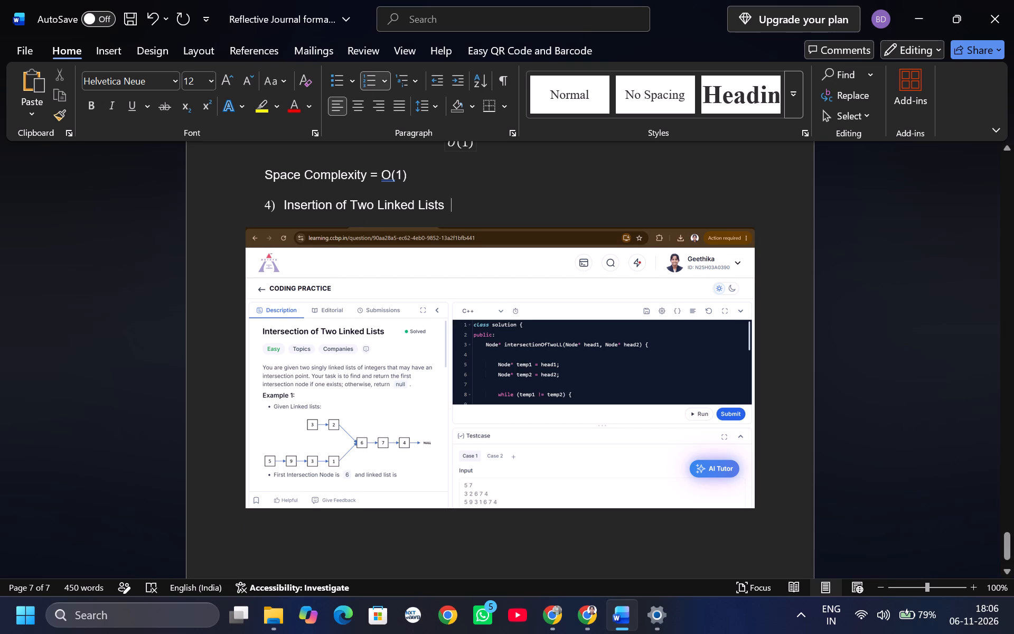
Make the item 4 title "Insertion of Two Linked Lists" bold.
drag(456, 200, 260, 211)
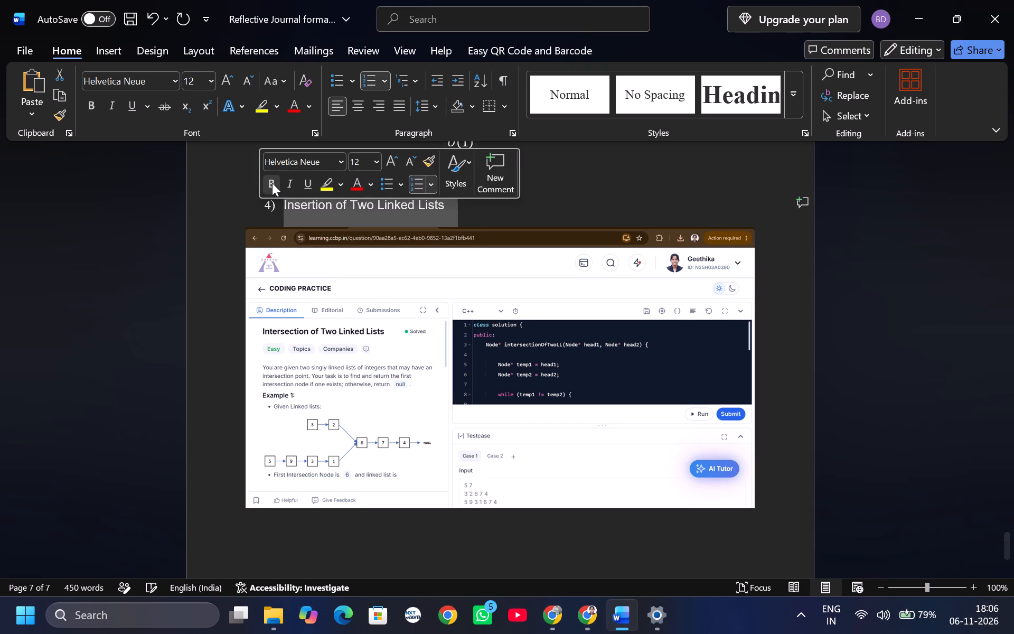
click(271, 183)
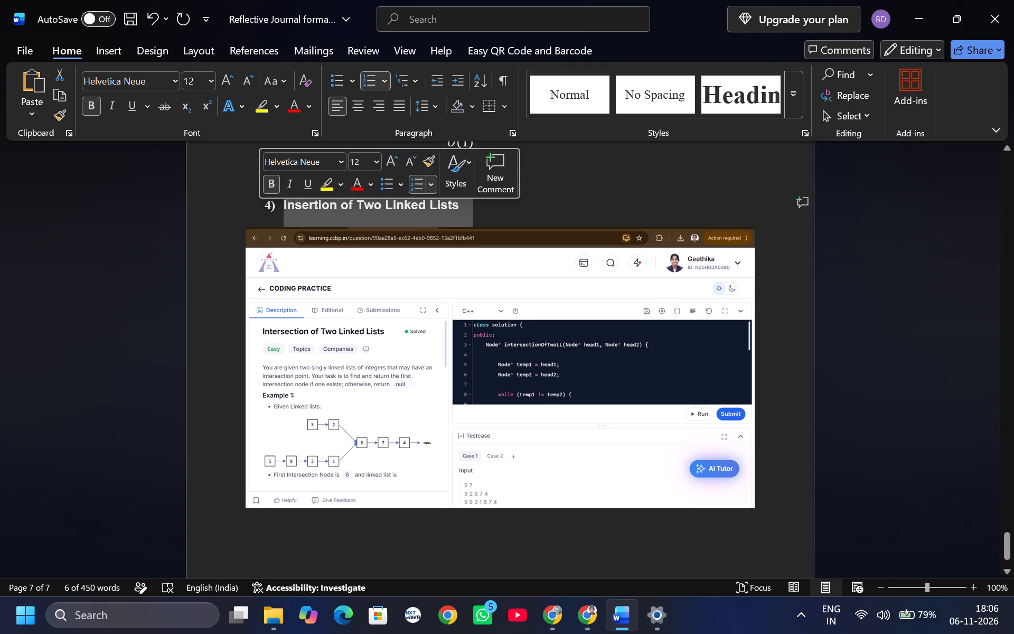
click(782, 493)
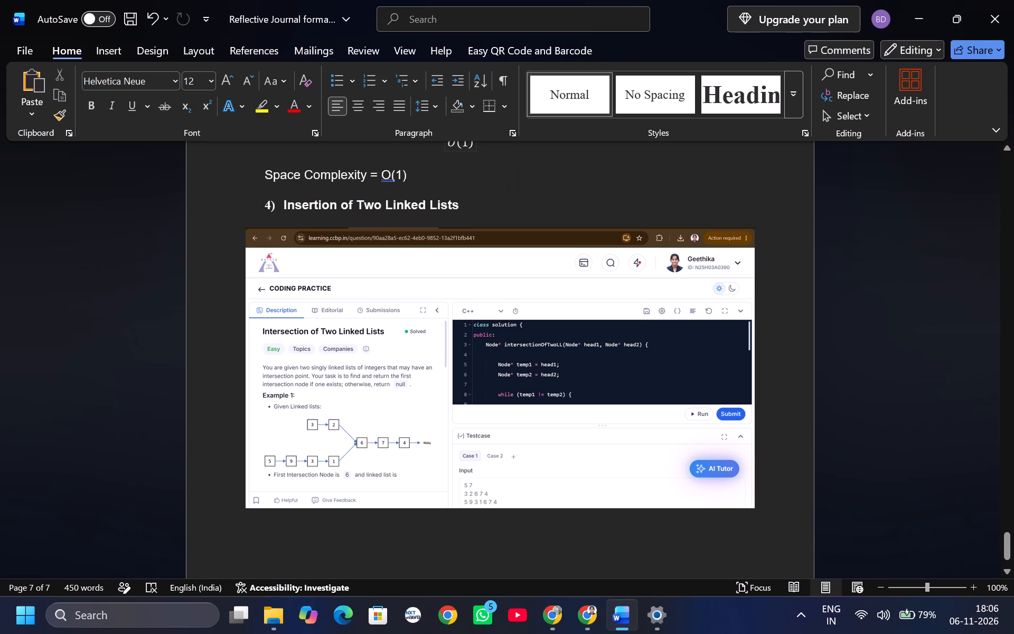
Add one empty line below the item 4 problem screenshot.
click(782, 502)
key(Return)
key(Return)
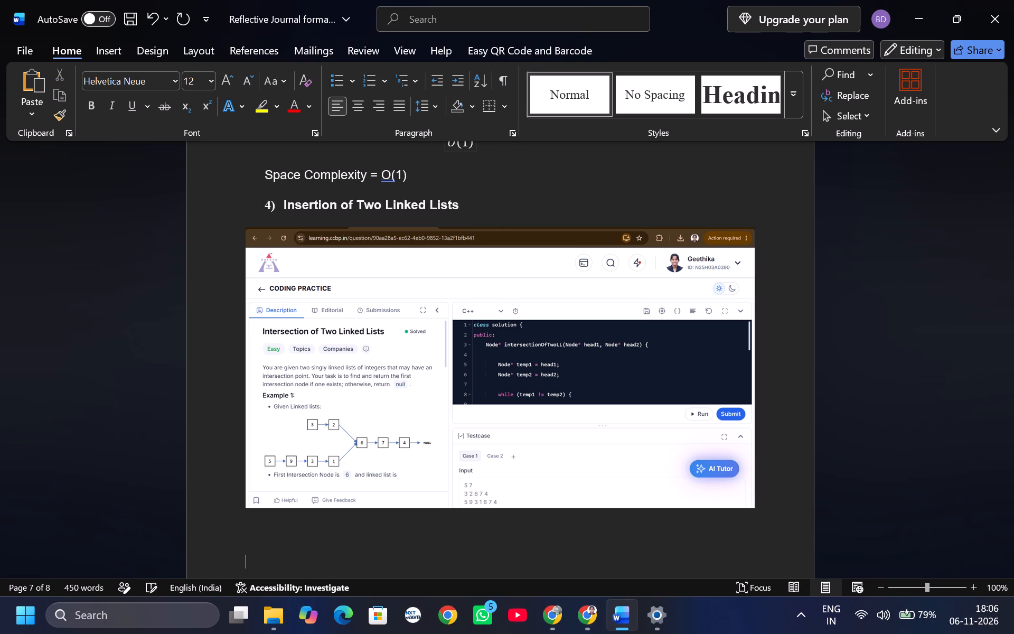
key(BackSpace)
scroll(782, 502, down, 2)
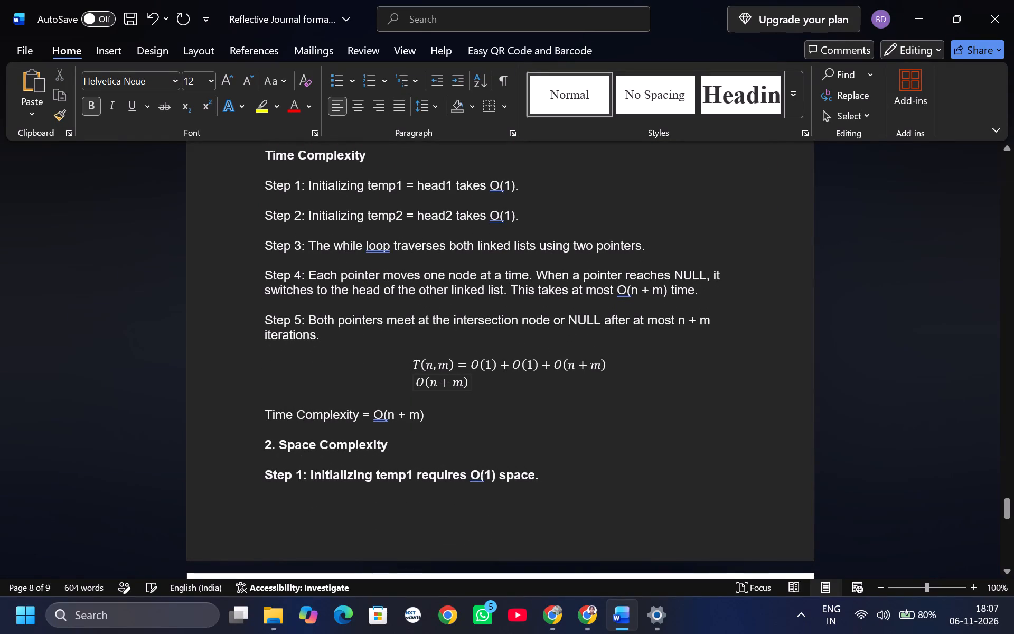
click(274, 443)
key(BackSpace)
key(BackSpace)
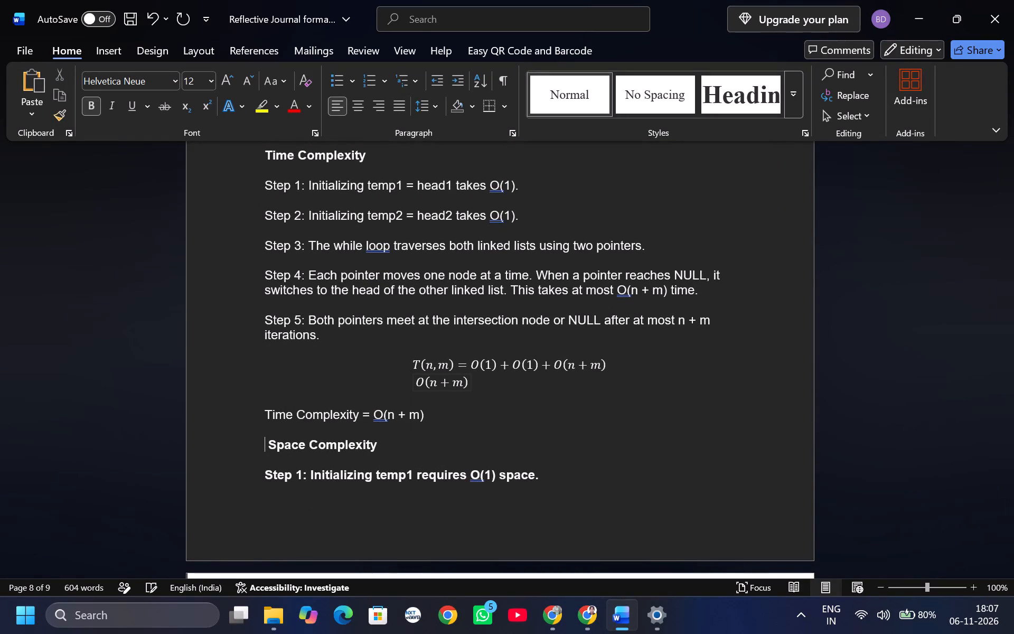
scroll(277, 444, right, 1)
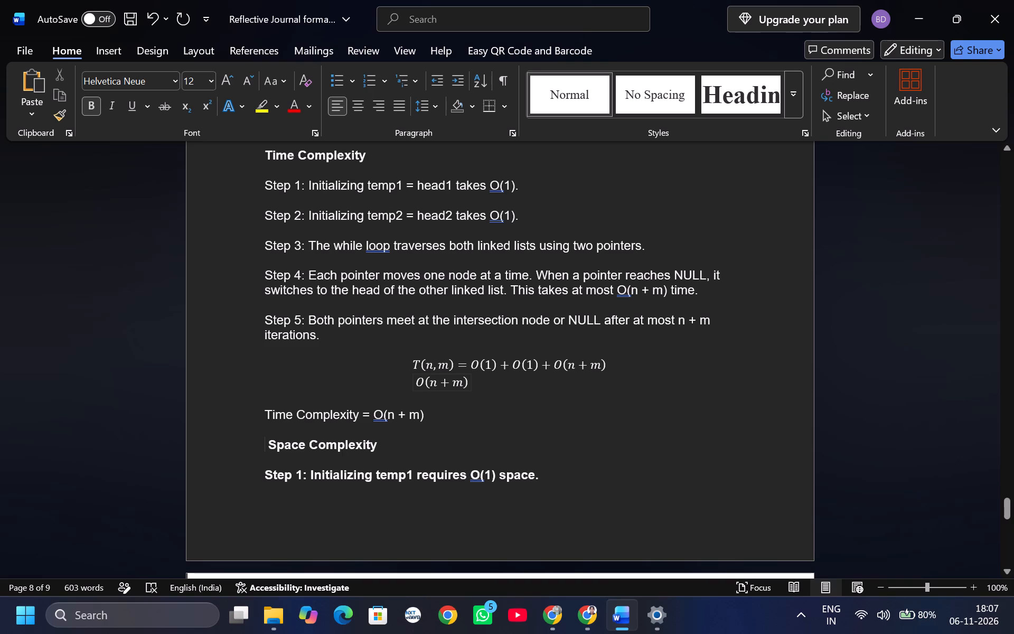
Insert two line breaks after "Time Complexity = O(n + m)" to push the Space Complexity section onto the next page.
click(444, 413)
key(Return)
key(Return)
Remove bold from the space complexity text, from Step 1 through the last Final Answer bullet.
scroll(444, 413, down, 4)
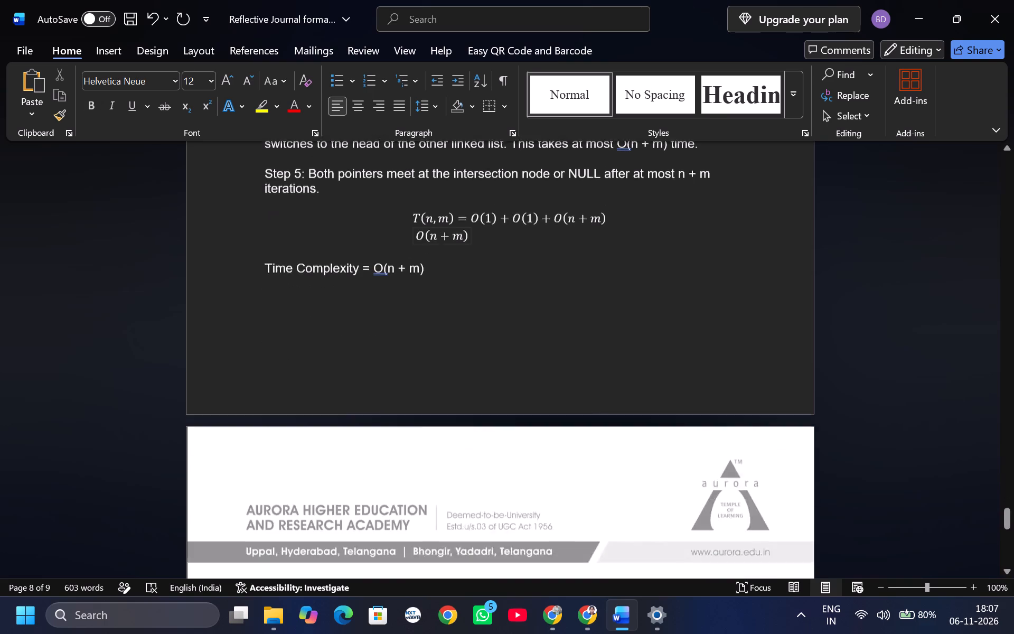
scroll(444, 413, down, 10)
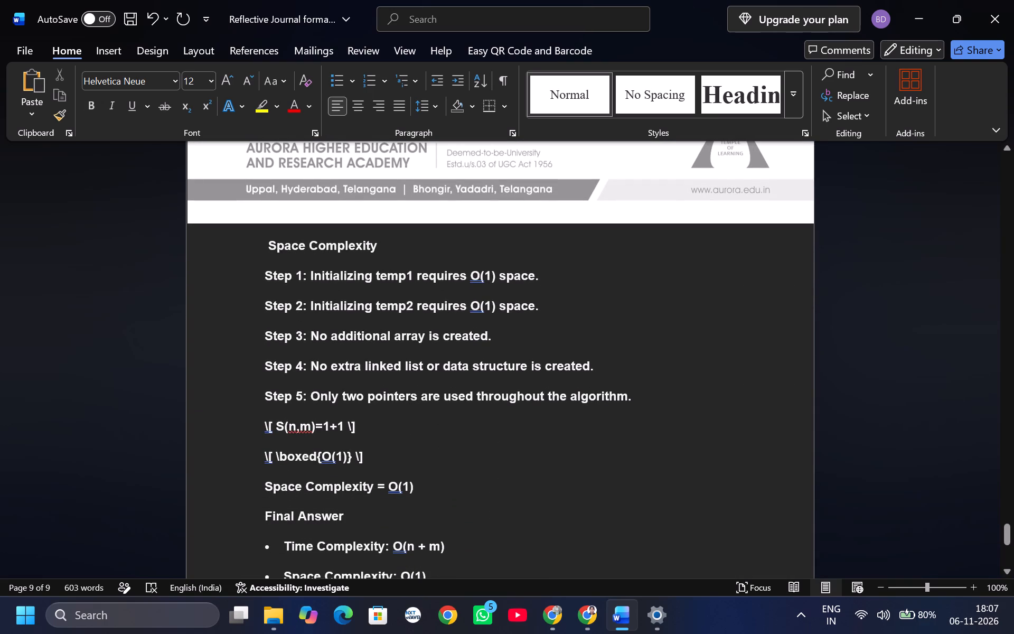
scroll(493, 565, down, 1)
drag(438, 526, 321, 364)
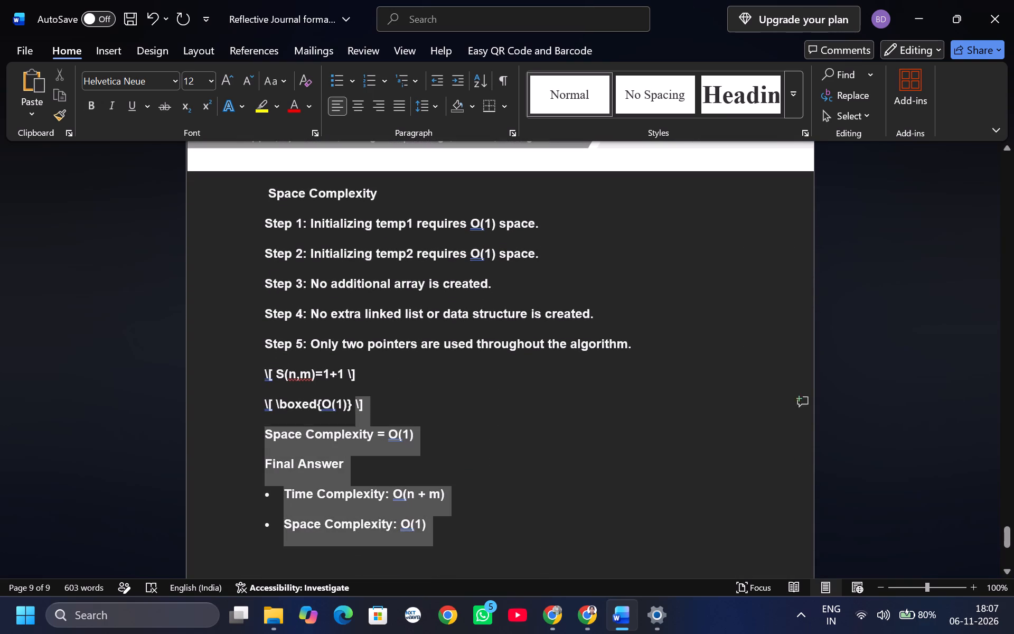
drag(321, 364, 260, 229)
click(274, 200)
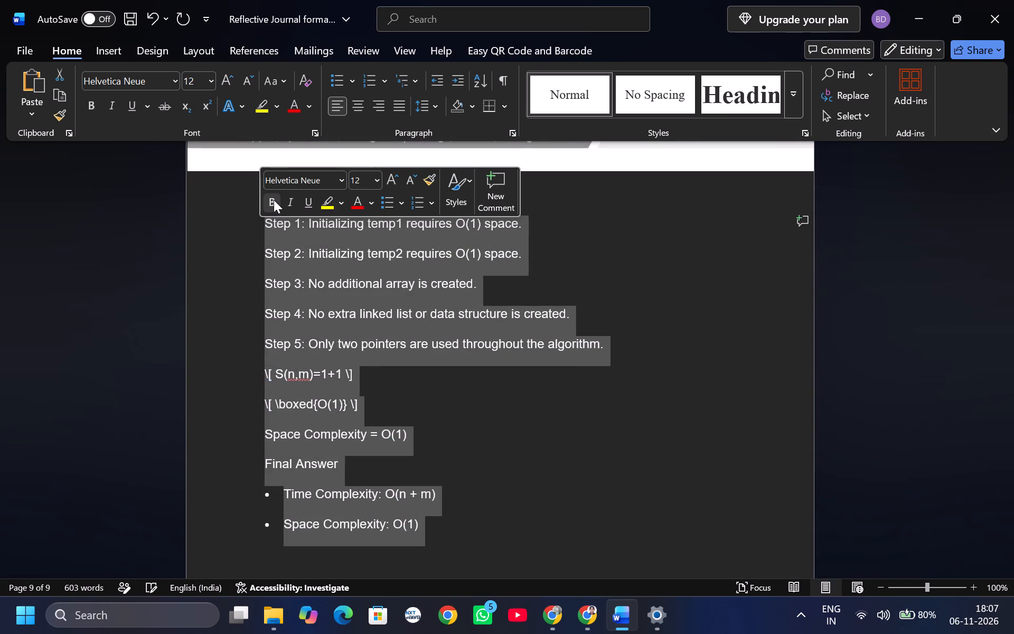
Replace the raw S(n,m)=1+1 code line in Word with the formatted S(n, m) = 1 + 1 equation copied from ChatGPT.
click(562, 476)
scroll(608, 624, up, 1)
click(589, 627)
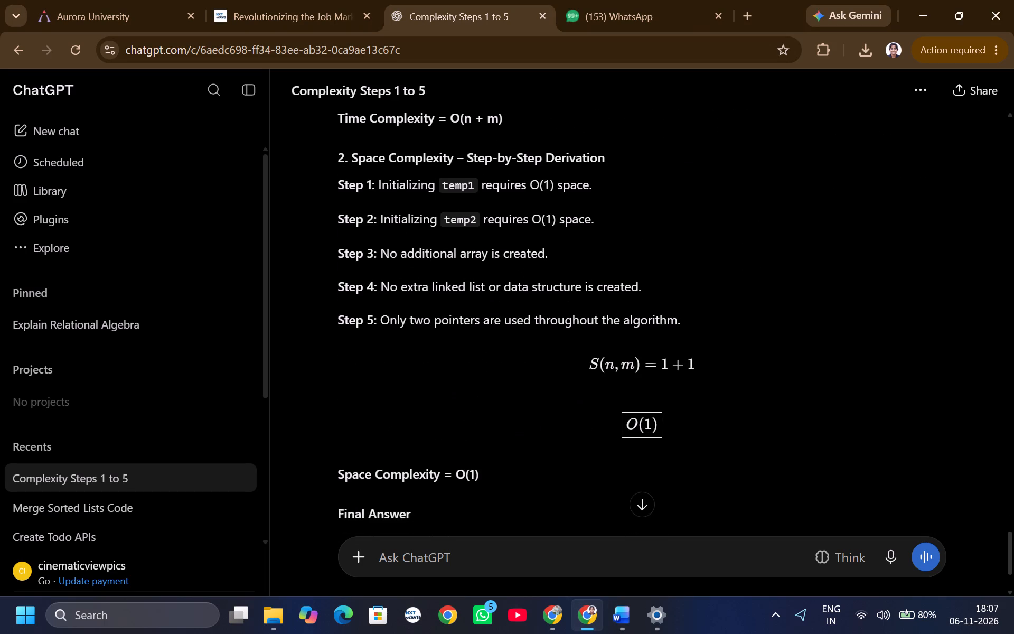
drag(701, 359, 580, 369)
key(ctrl+c)
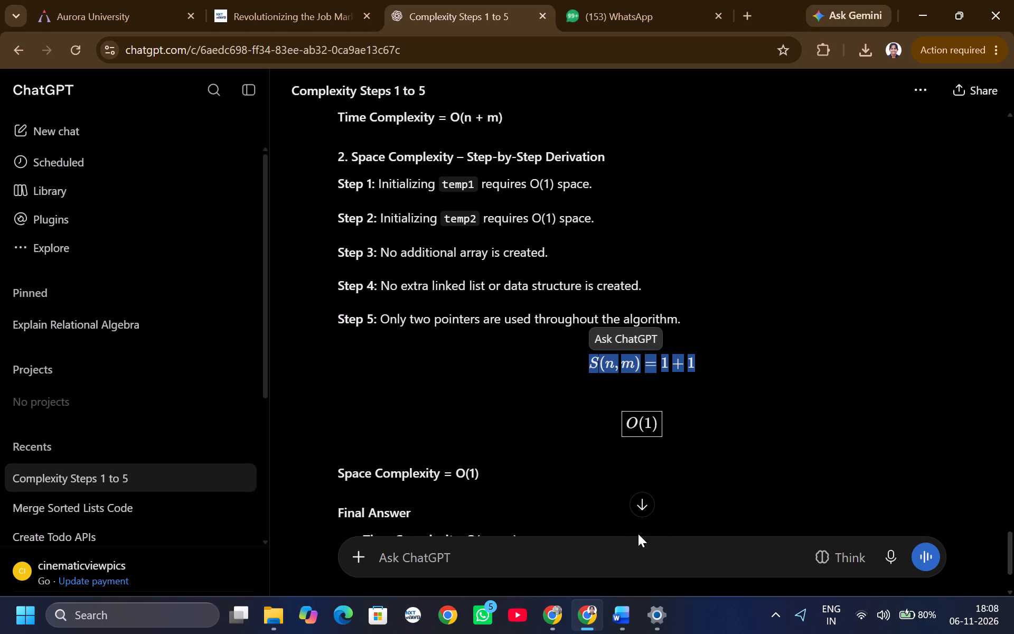
click(627, 539)
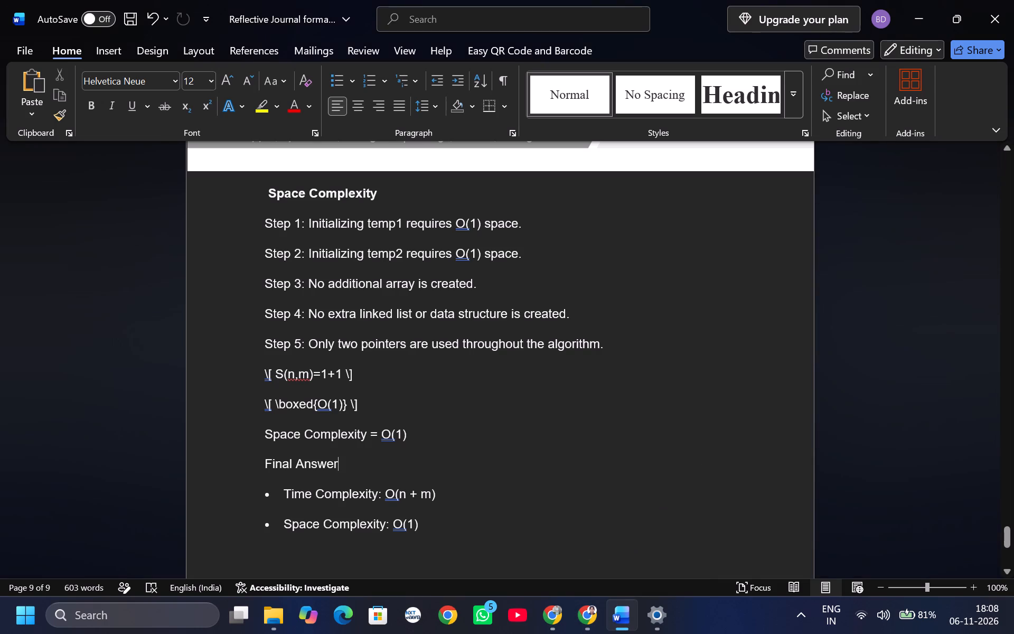
drag(379, 379, 258, 383)
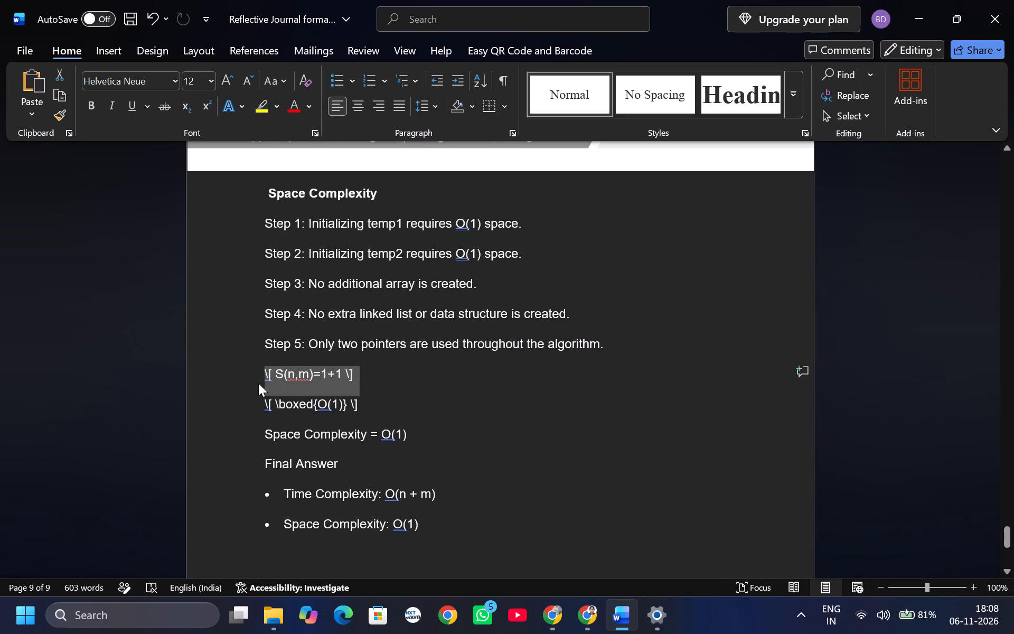
key(ctrl+v)
Replace the raw boxed O(1) code line in Word with the formatted O(1) expression copied from ChatGPT.
click(579, 633)
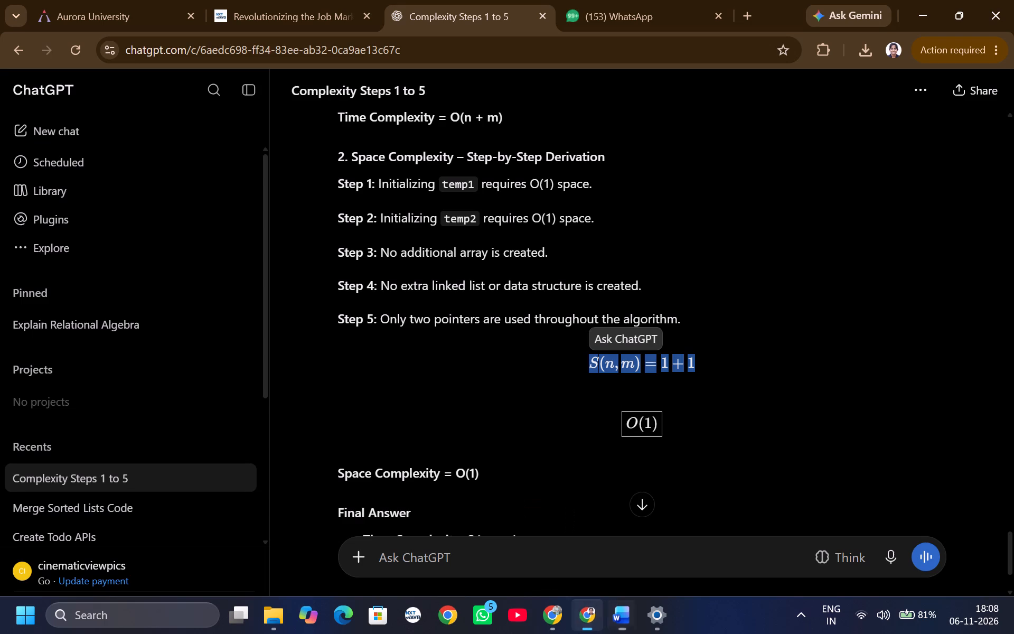
drag(683, 427, 609, 427)
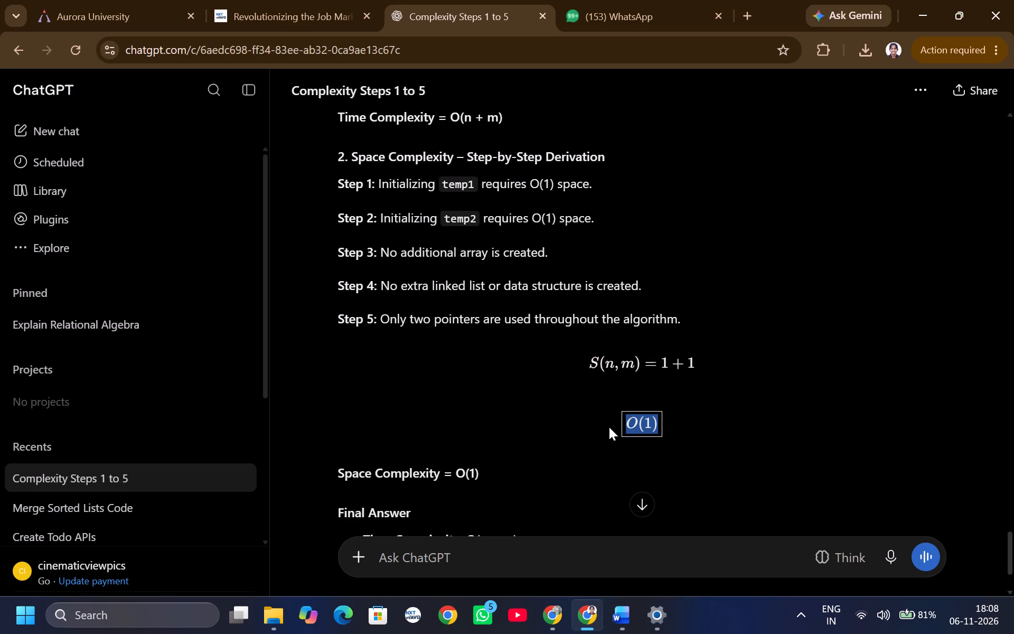
key(ctrl+c)
click(614, 617)
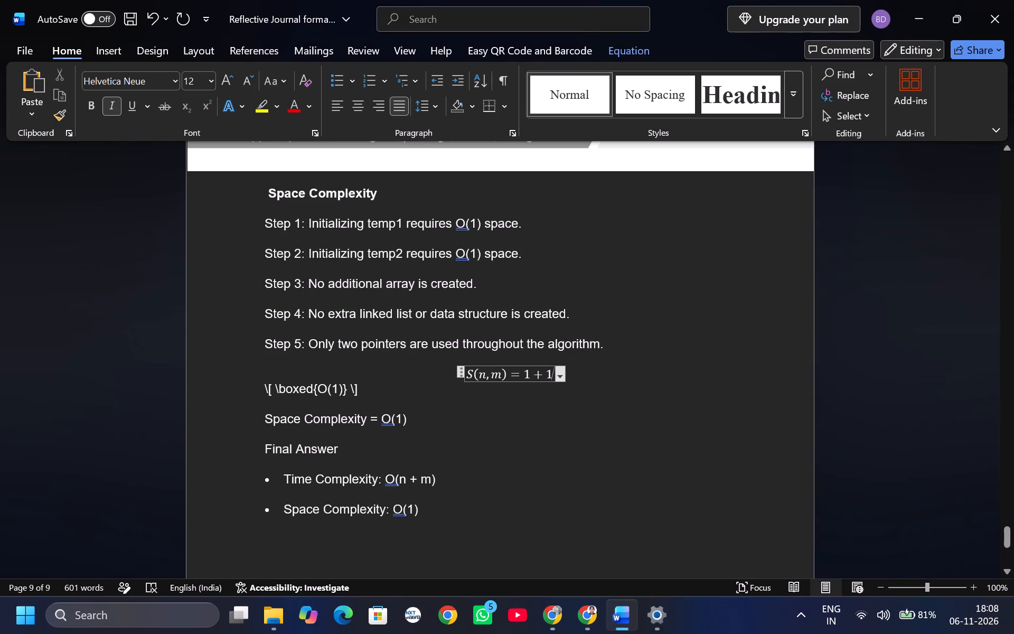
drag(378, 392, 238, 390)
key(ctrl+v)
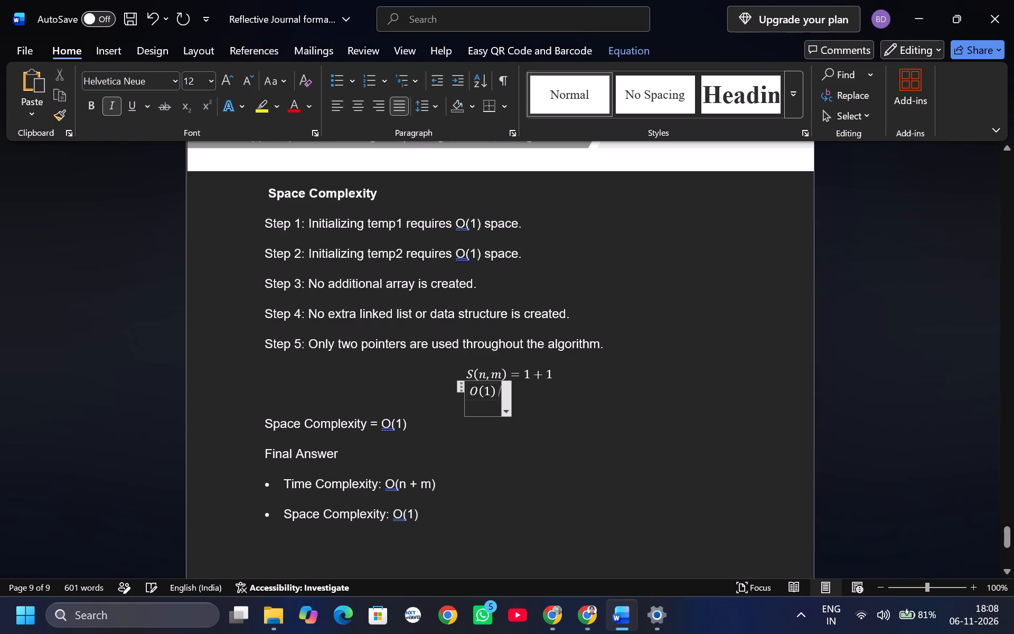
Start a numbered item 5) on a new line below the last Final Answer bullet.
click(542, 521)
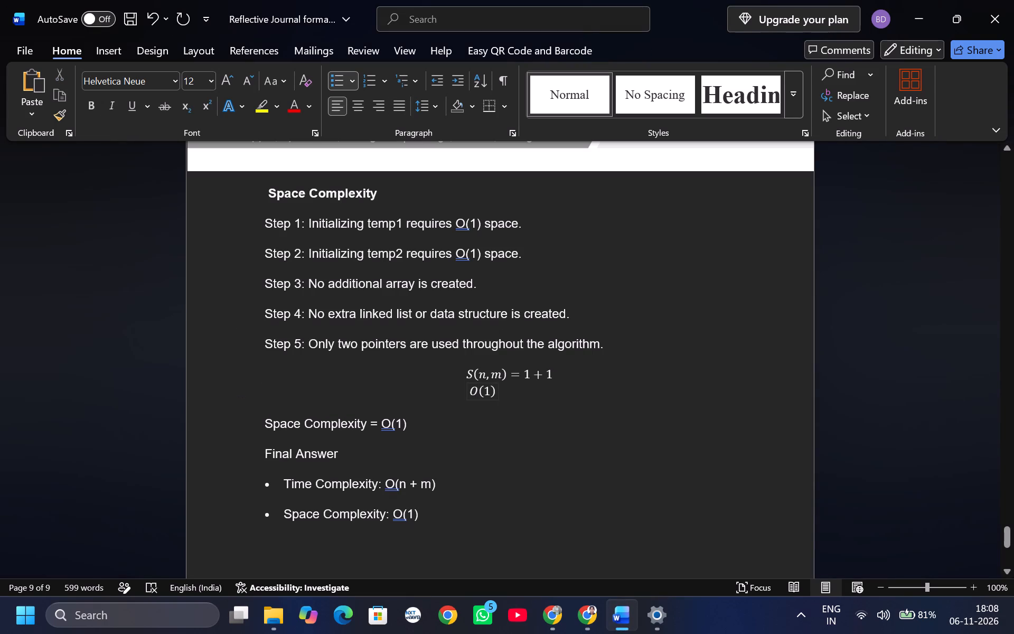
key(Return)
key(BackSpace)
key(BackSpace)
text(5))
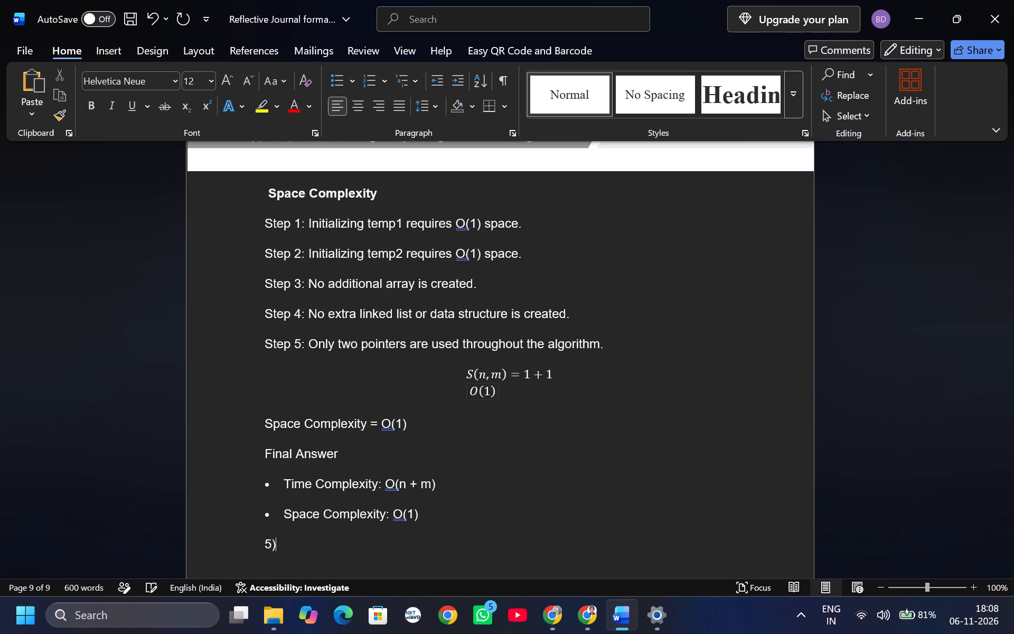
key(space)
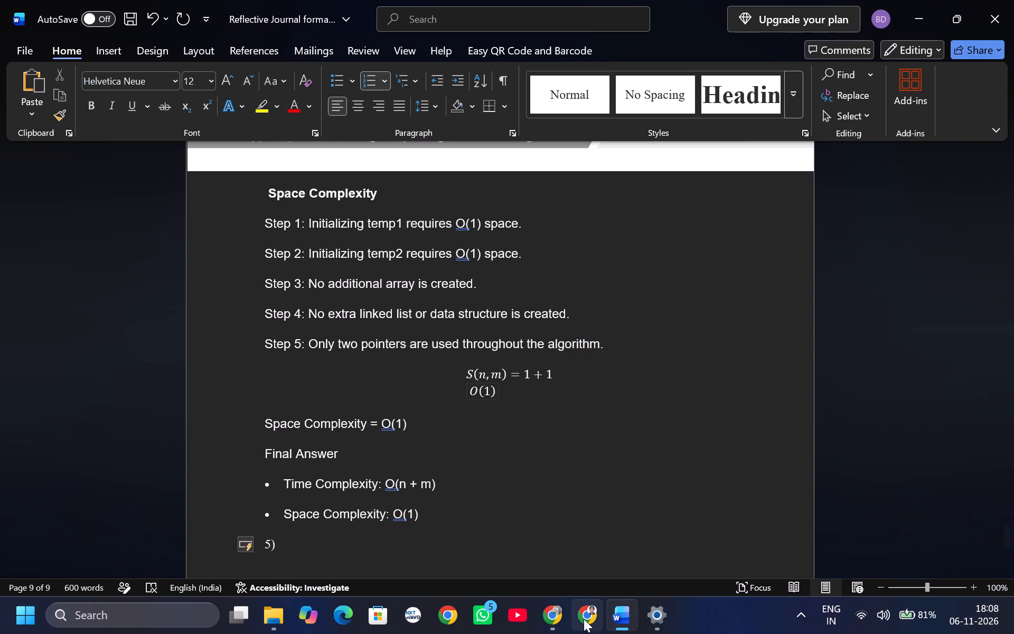
Switch to Chrome and open the Flatten a Linked List problem from the coding practice following that topic's MCQ practice.
click(585, 626)
click(276, 0)
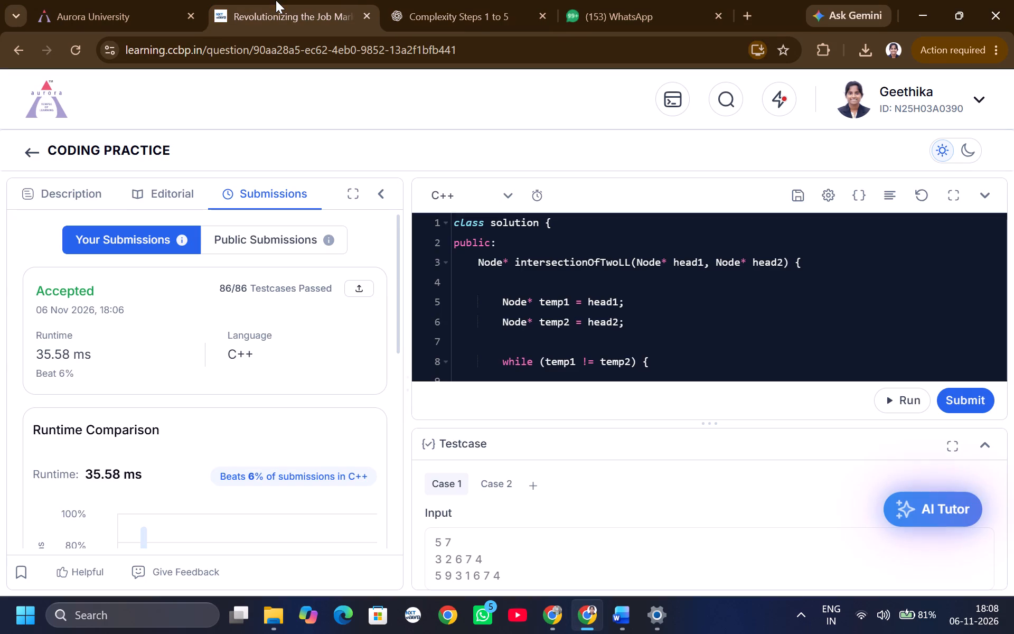
click(33, 154)
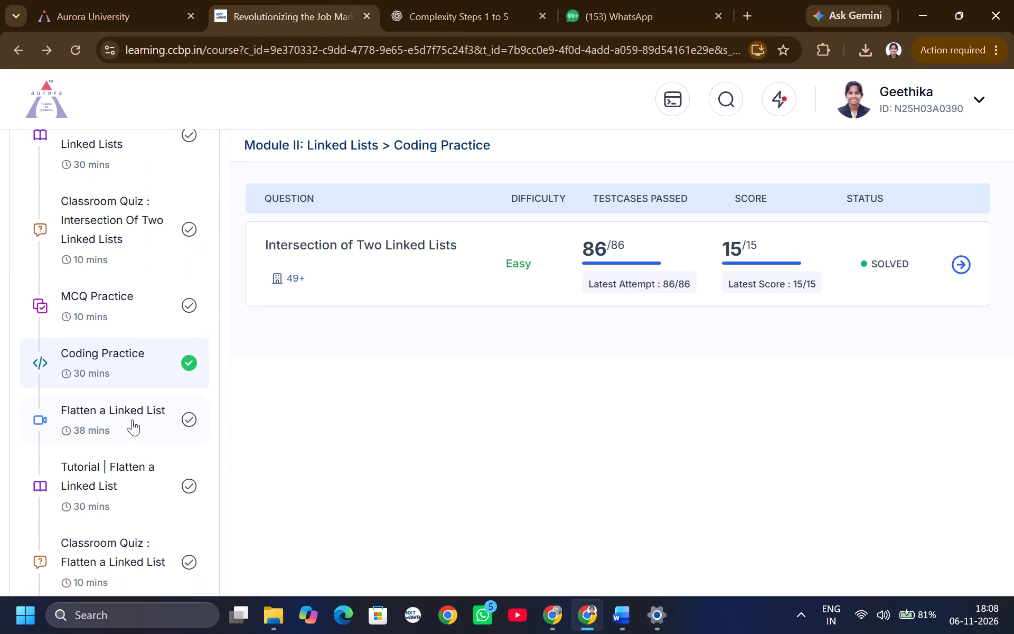
scroll(138, 460, down, 1)
scroll(125, 543, down, 1)
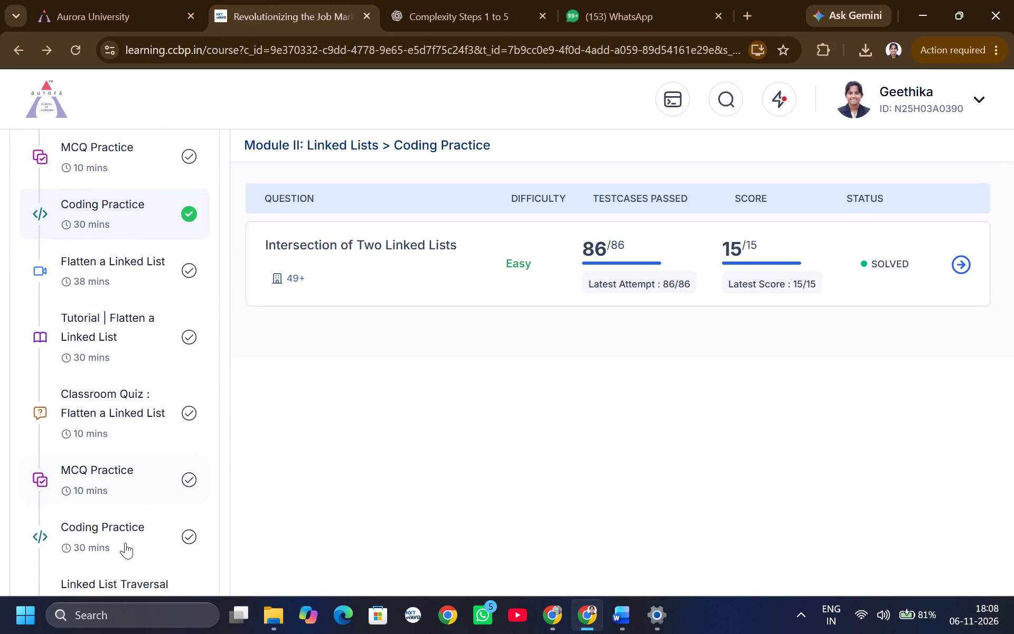
scroll(125, 543, down, 1)
click(143, 502)
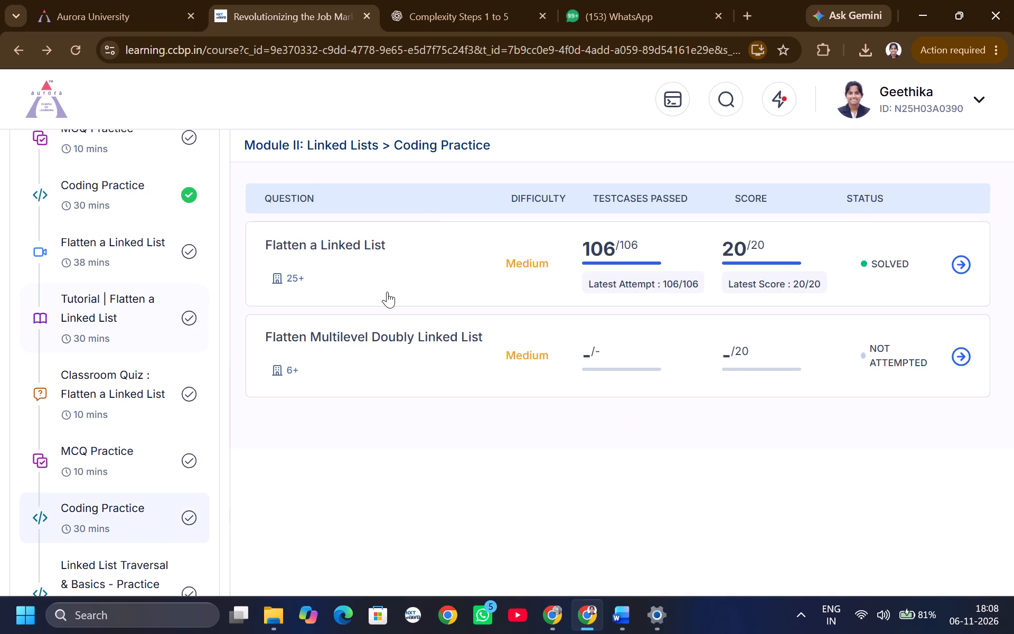
click(387, 292)
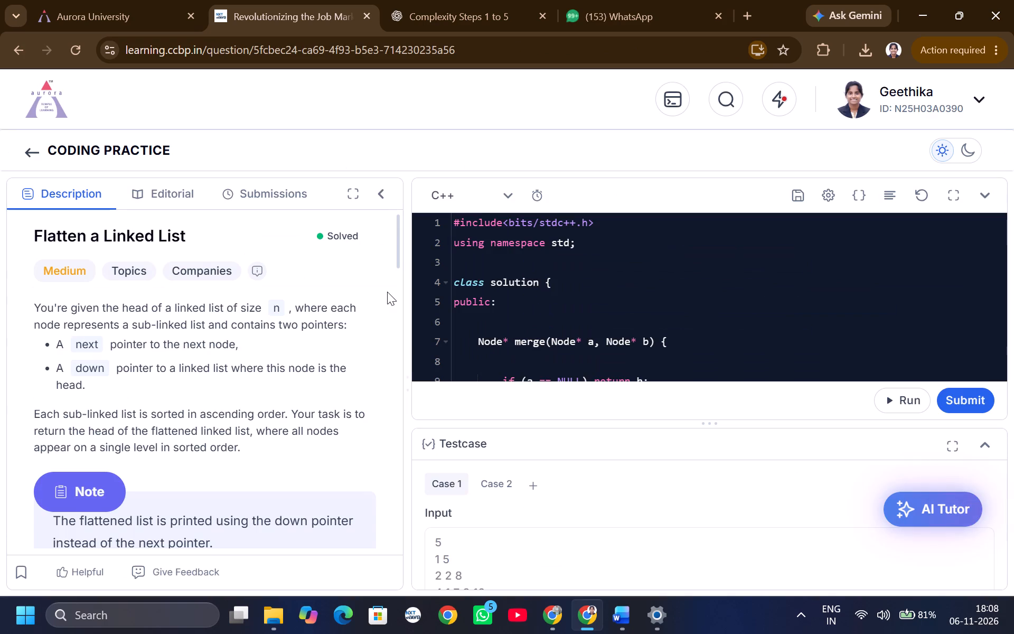
Capture a screenshot of the Flatten a Linked List problem page, from the address bar down to just above the taskbar.
key(shift+super+s)
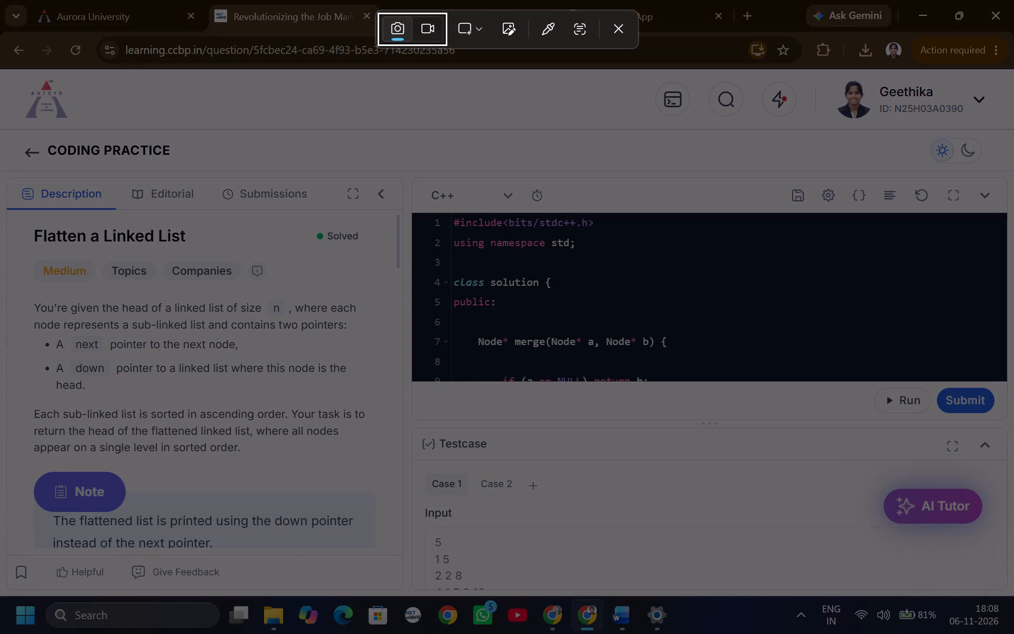
drag(0, 26, 1013, 592)
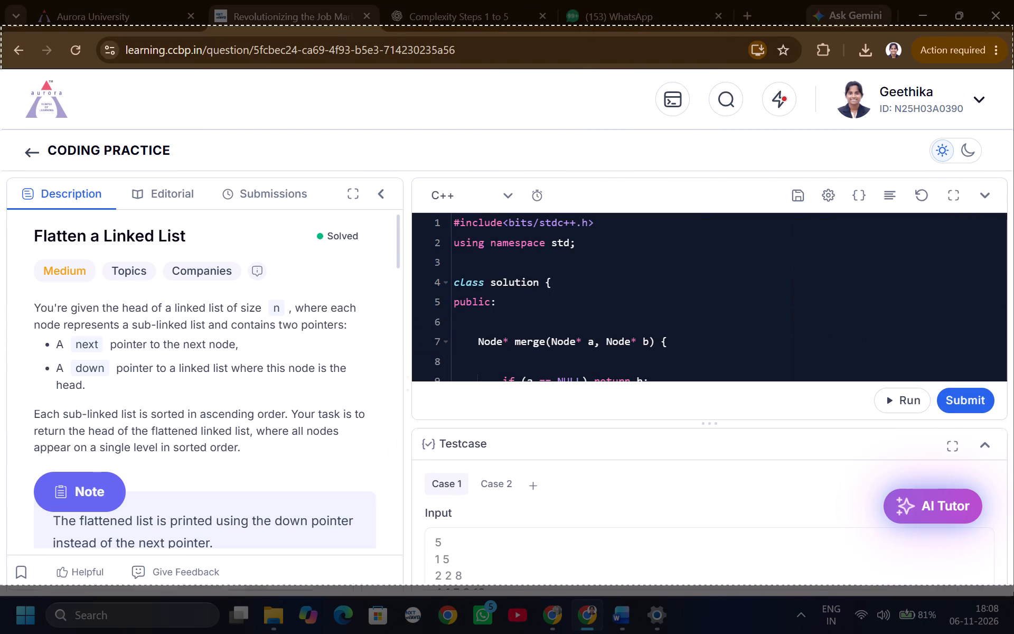
drag(1013, 592, 1013, 599)
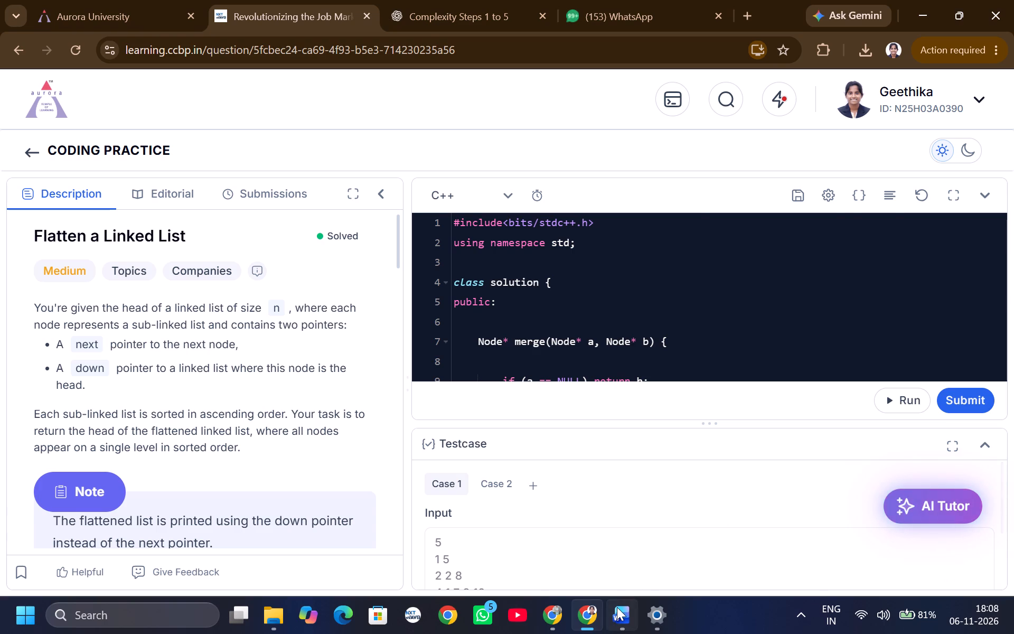
Switch to Word and enter "Flatten a Linked List" as the text of numbered item 5).
click(617, 607)
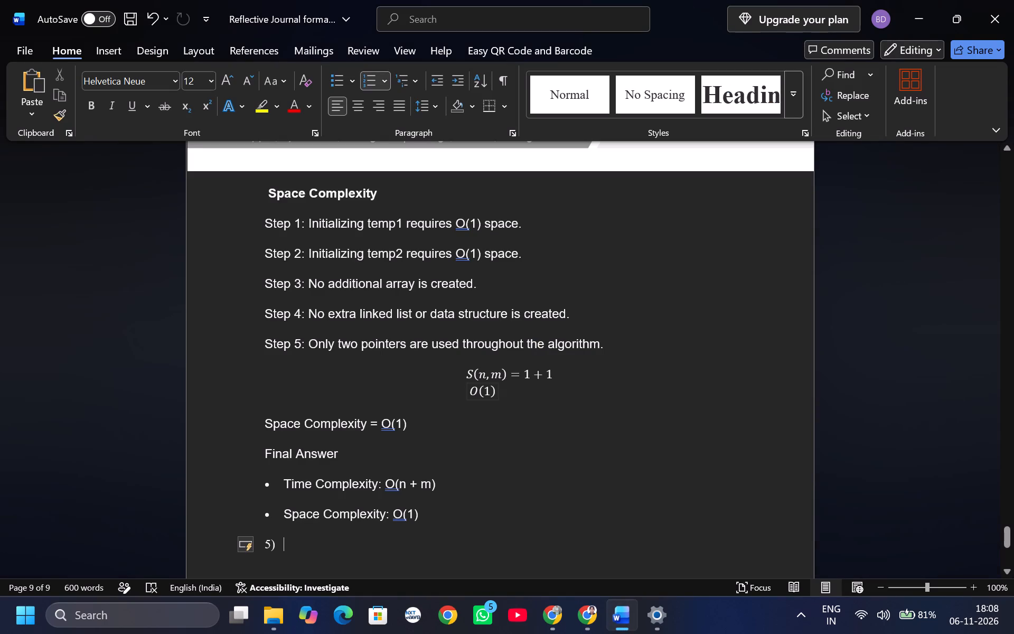
text(Flatten a)
key(space)
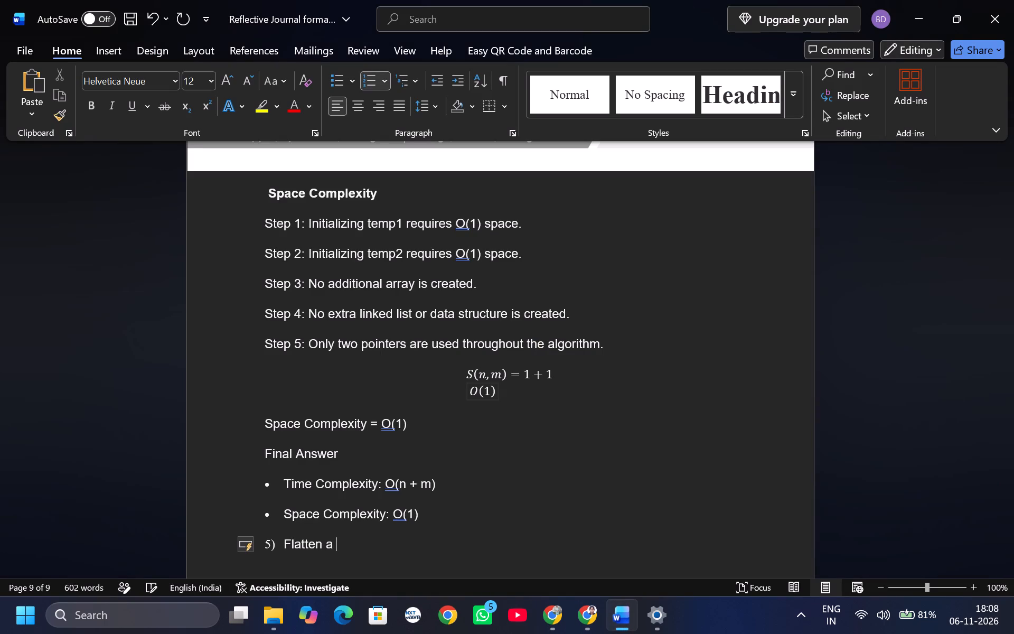
text(Link)
text(ed List)
Insert the captured problem screenshot on a new unnumbered line below the Flatten a Linked List heading.
key(Return)
key(backslash)
key(BackSpace)
key(BackSpace)
key(BackSpace)
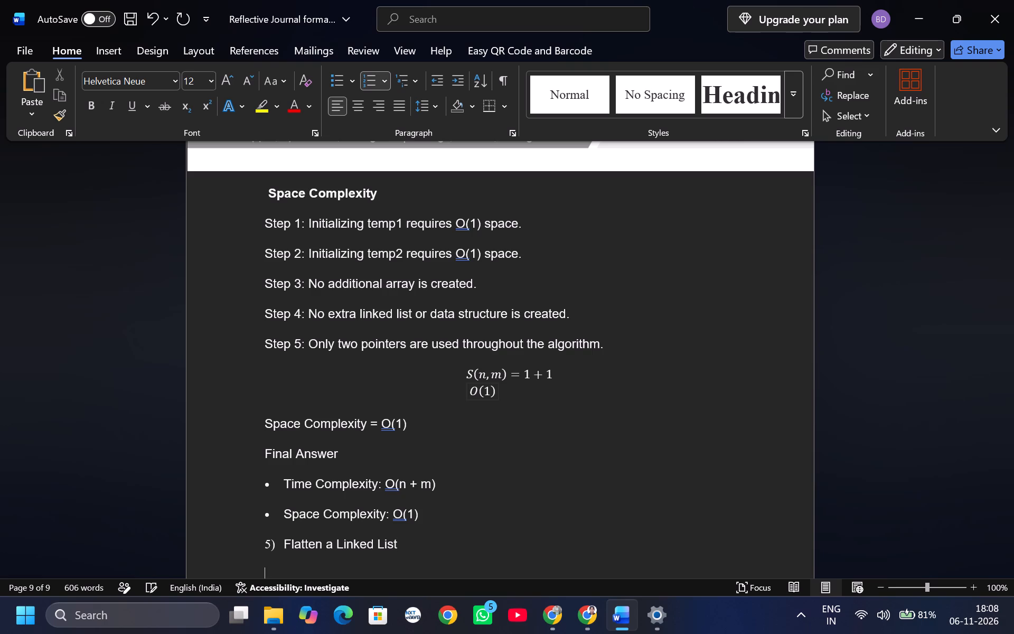
key(ctrl+v)
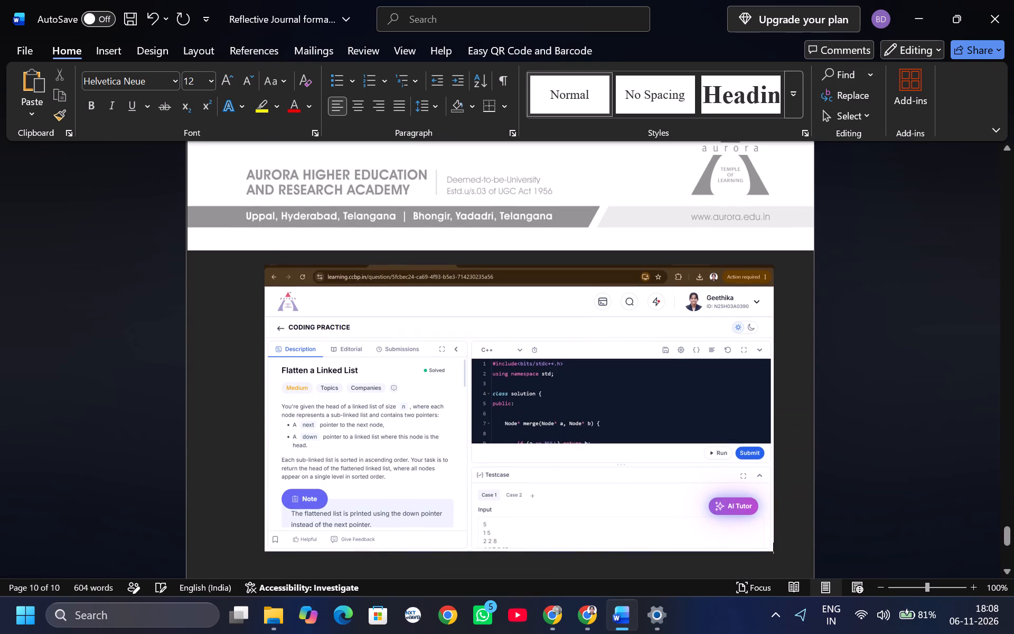
Delete the Final Answer heading and its two complexity bullets above item 5).
scroll(492, 531, up, 13)
scroll(492, 531, up, 9)
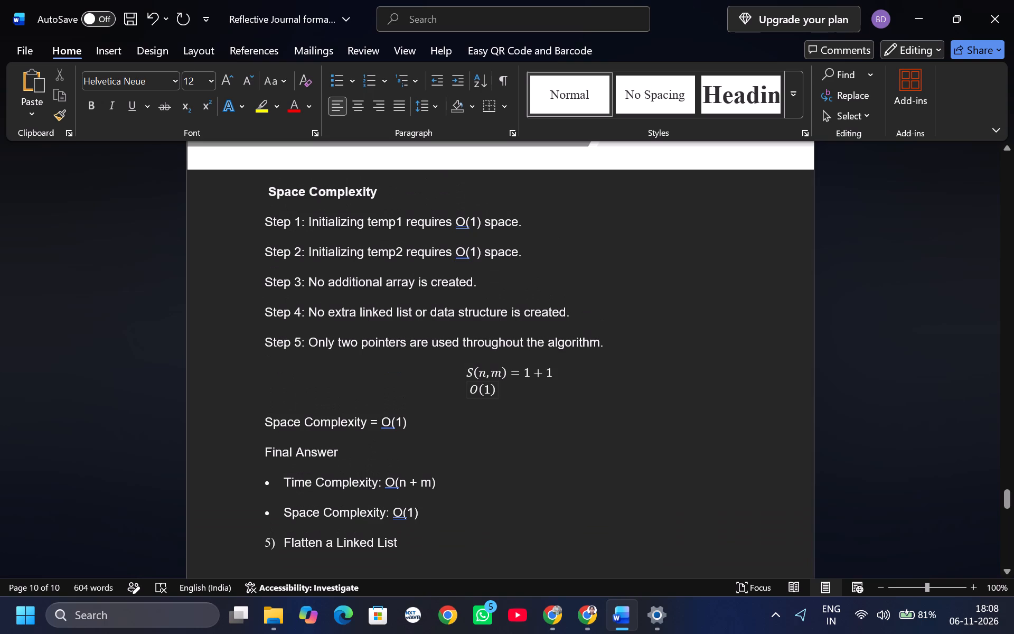
drag(430, 517, 241, 454)
key(BackSpace)
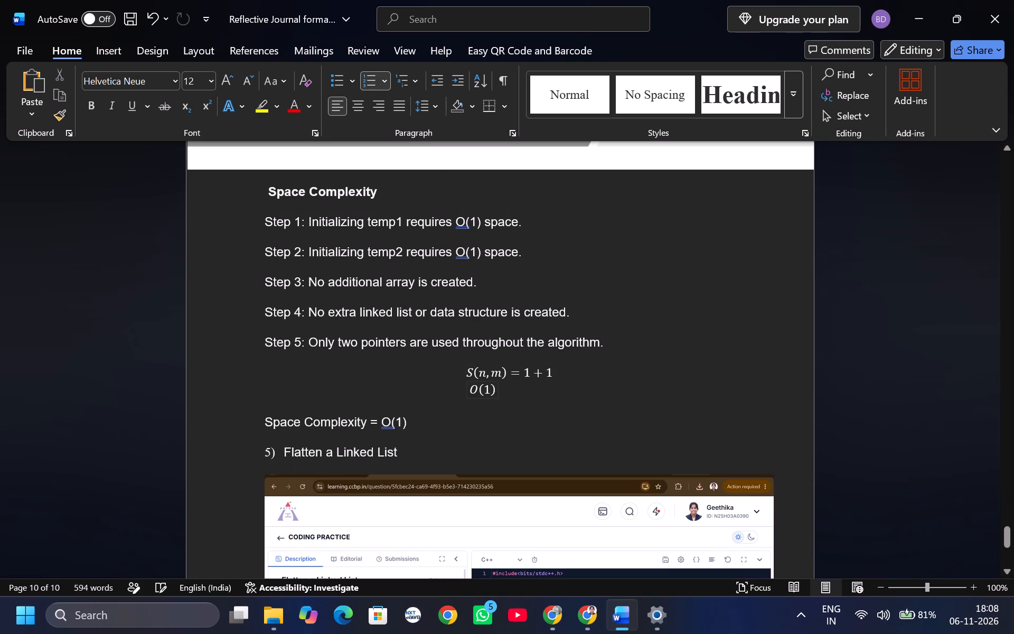
Make the "Flatten a Linked List" heading bold.
drag(409, 451, 239, 454)
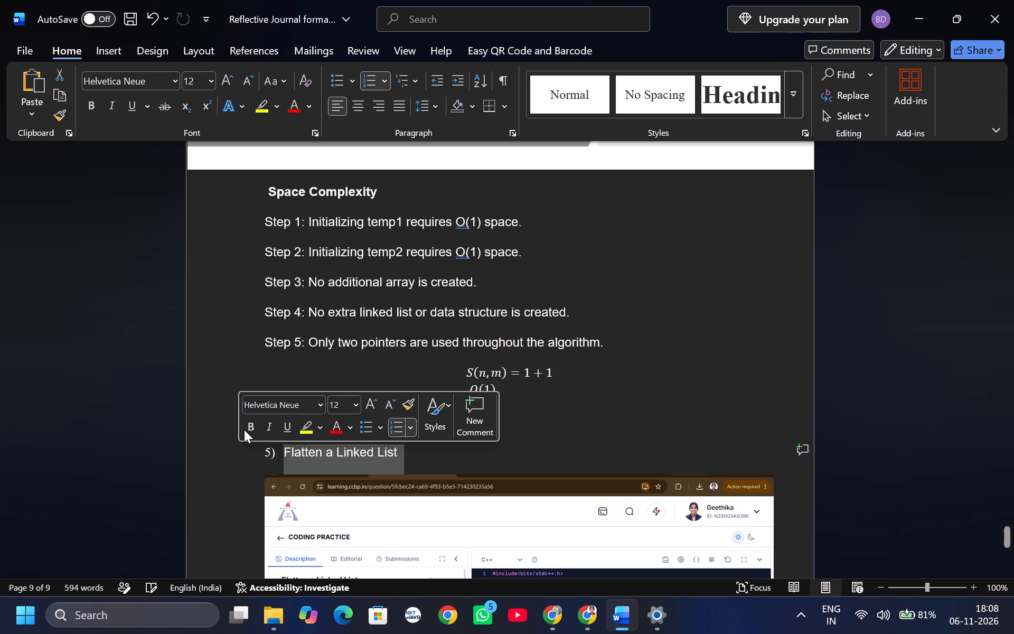
click(246, 428)
click(525, 461)
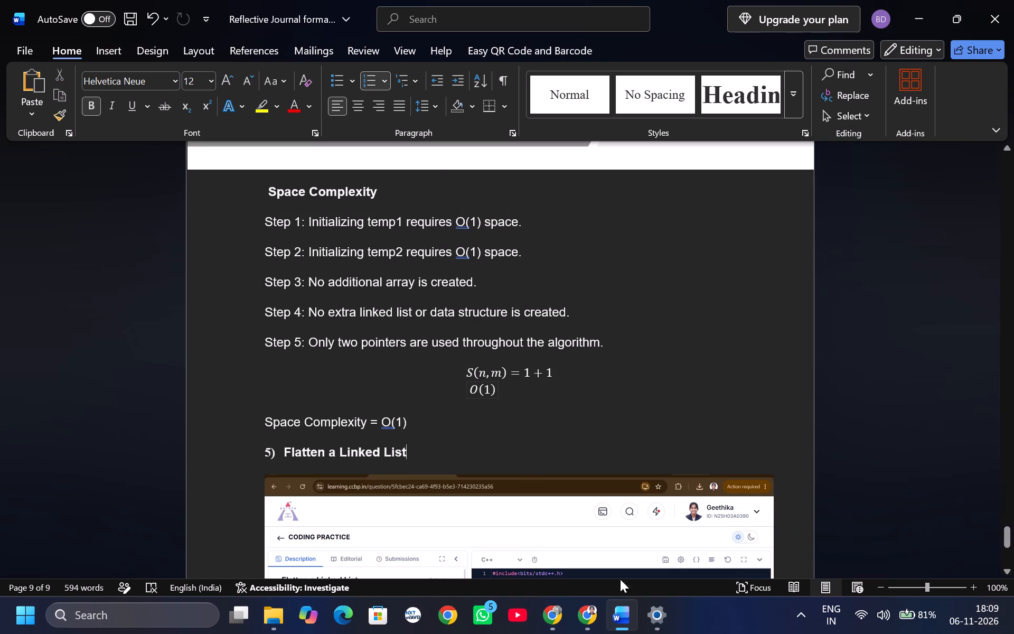
double_click(589, 622)
click(592, 609)
click(502, 0)
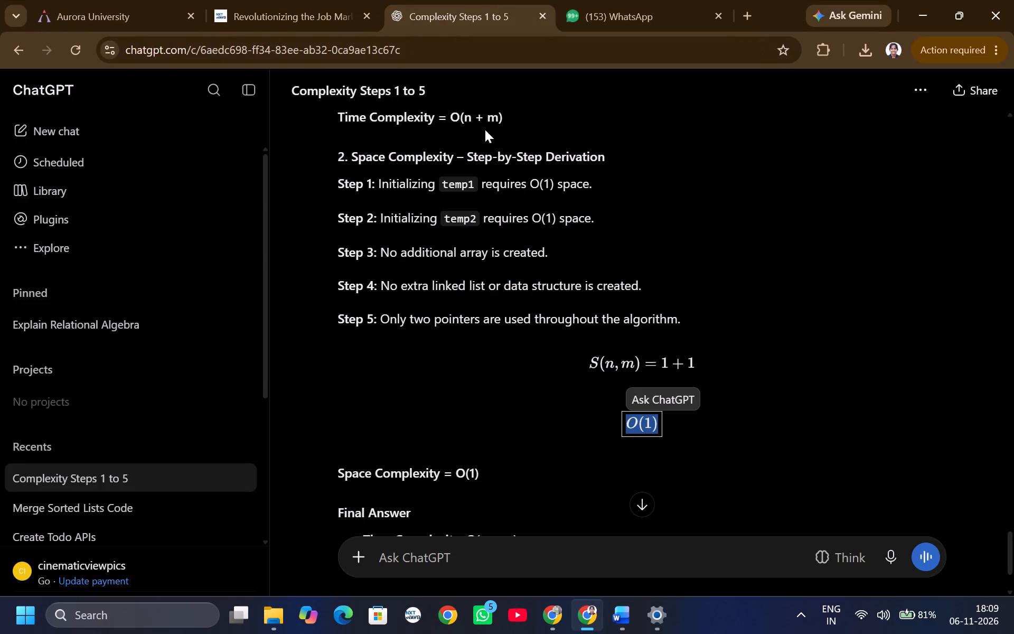
click(438, 554)
key(ctrl+v)
ctrl+click(438, 554)
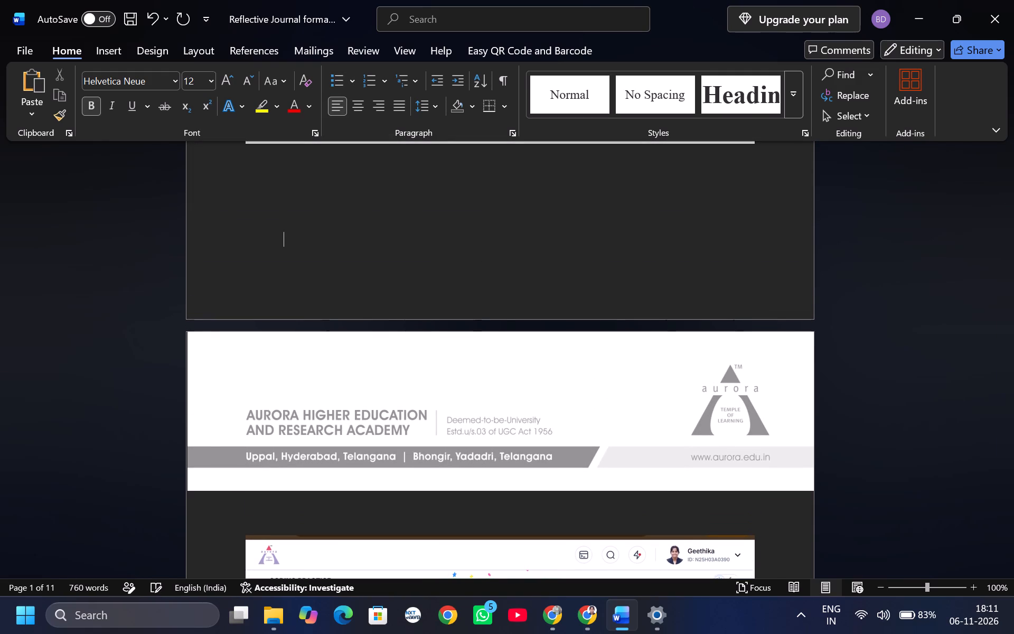
text(Outp)
text(ut)
key(shift+colon)
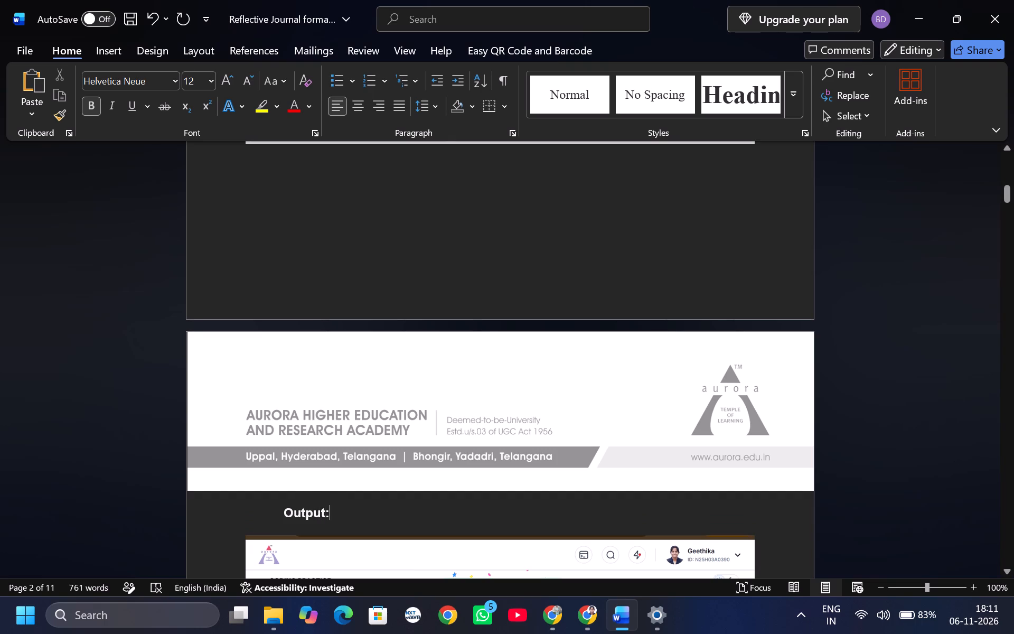
click(270, 519)
key(BackSpace)
key(BackSpace)
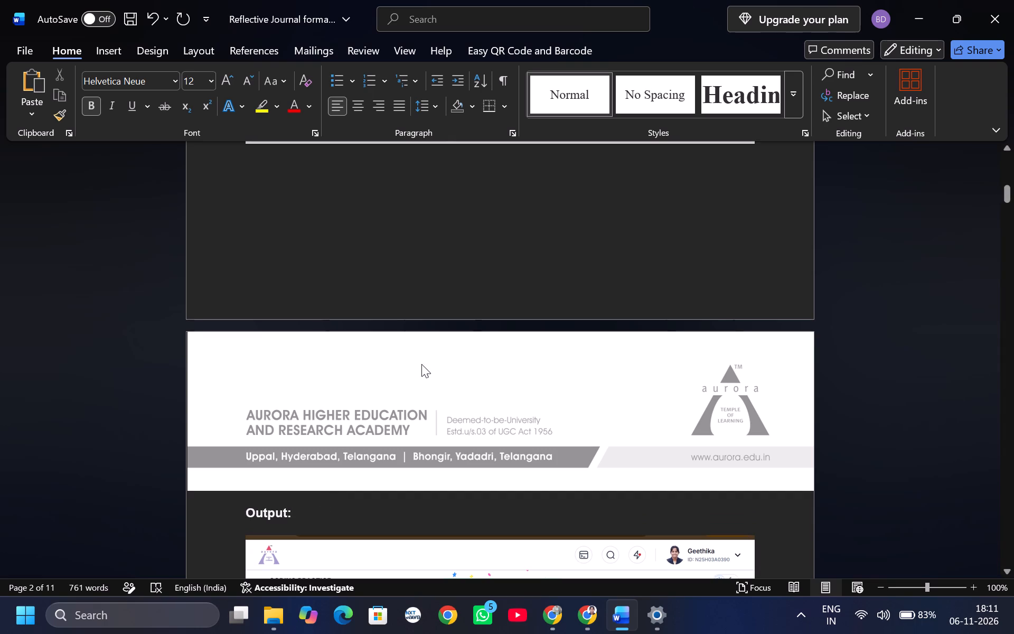
Delete the blank line above the Space Complexity heading of Reverse a Linked List.
scroll(421, 364, down, 4)
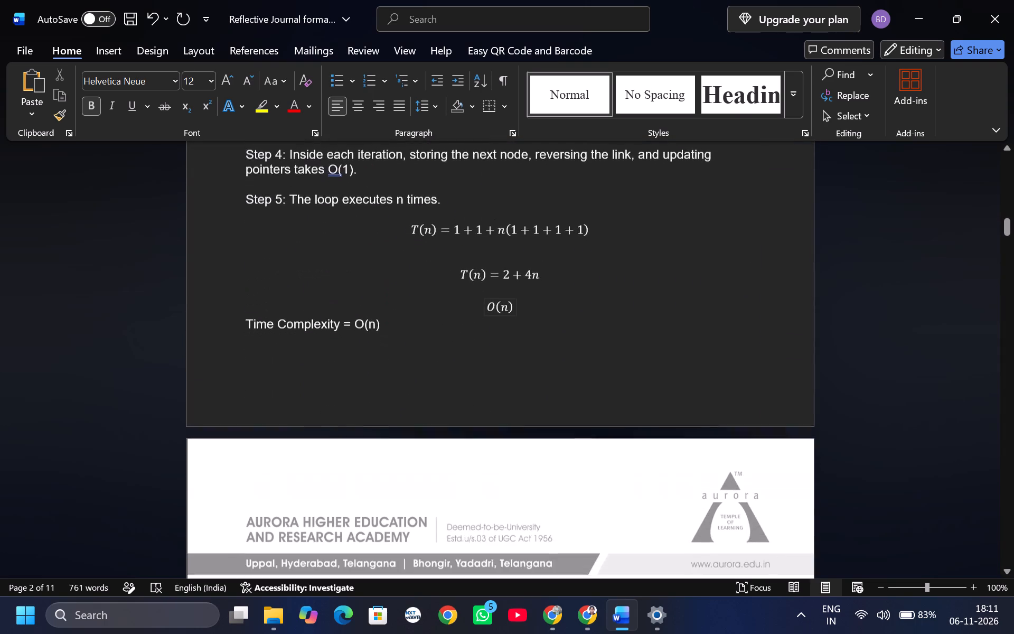
scroll(421, 364, down, 2)
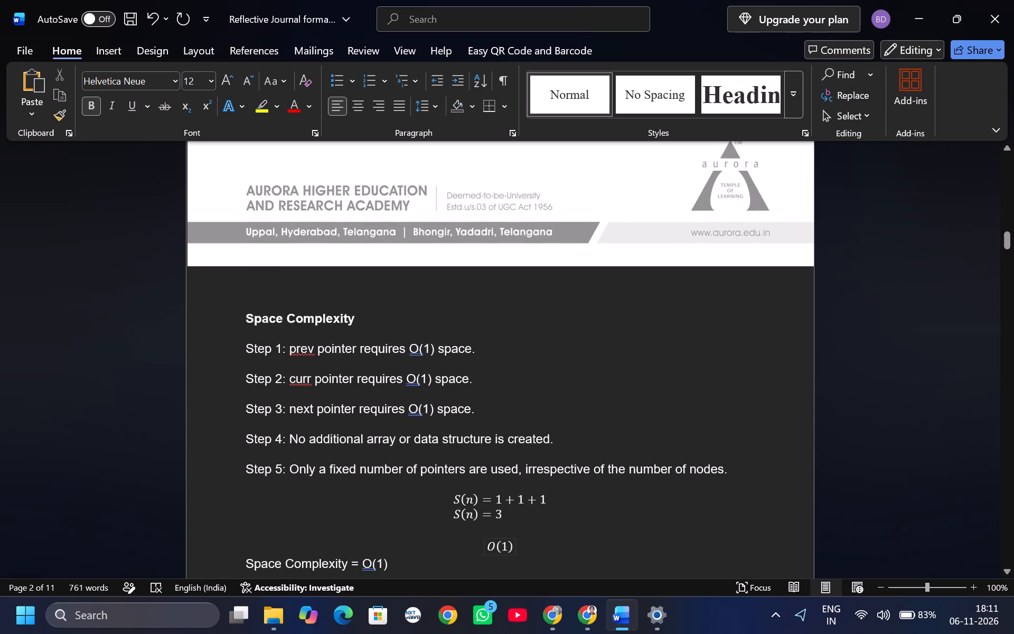
click(250, 296)
key(BackSpace)
Add the label "Output:" above the Reverse Linked List II submission screenshot and copy the label.
scroll(250, 296, down, 2)
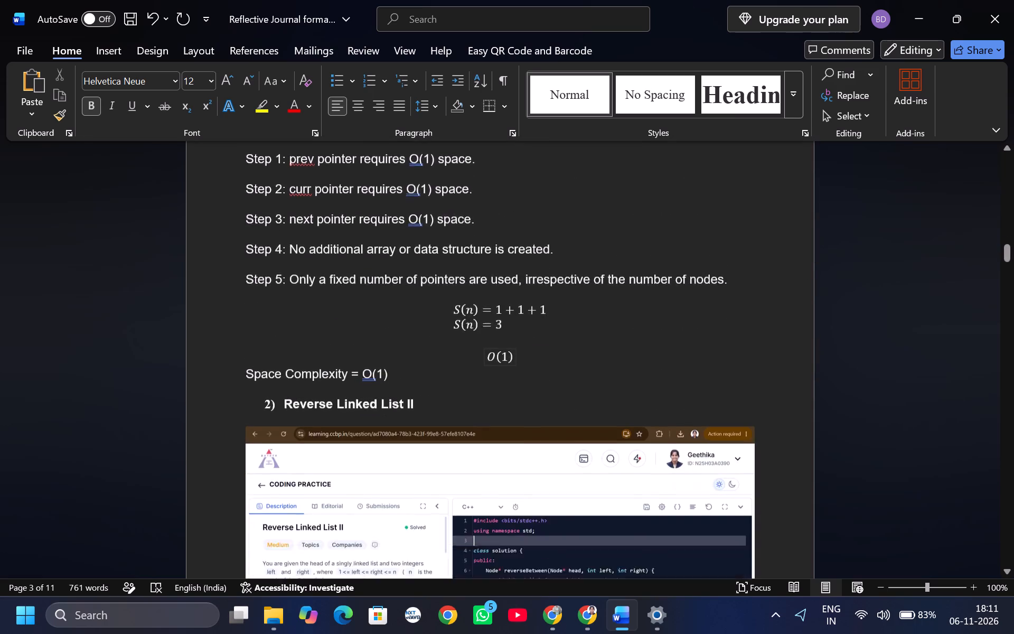
scroll(250, 296, down, 3)
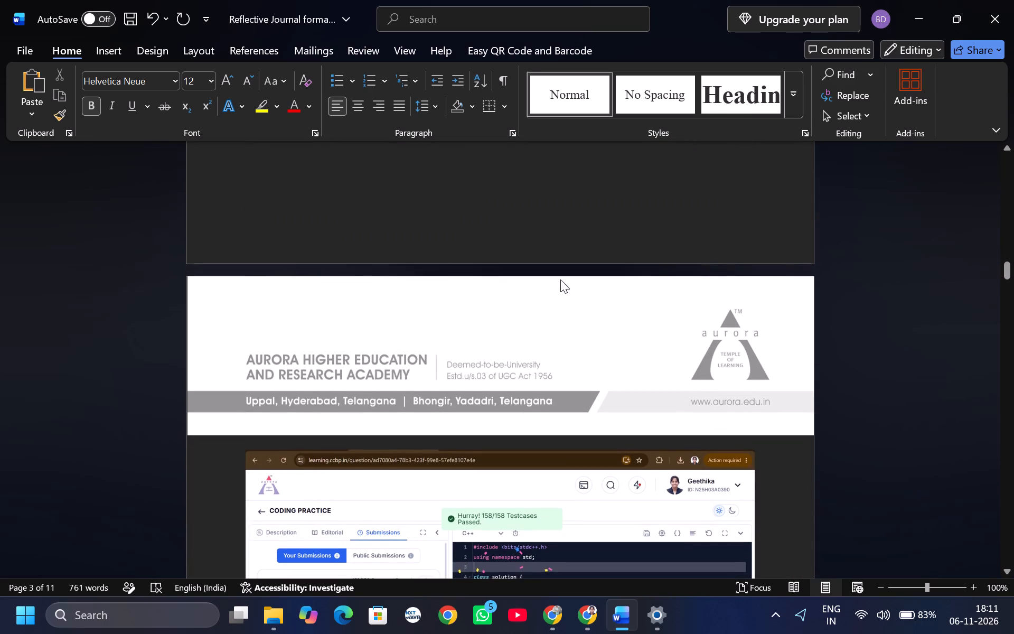
click(712, 168)
key(Return)
key(Return)
key(Return)
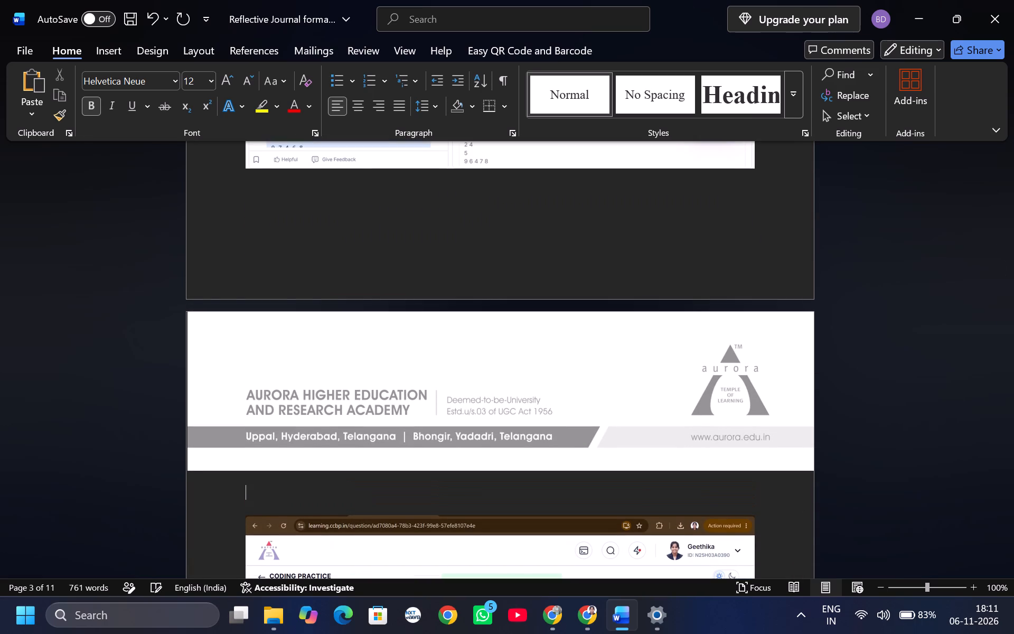
key(shift+o)
text(ut)
text(put:)
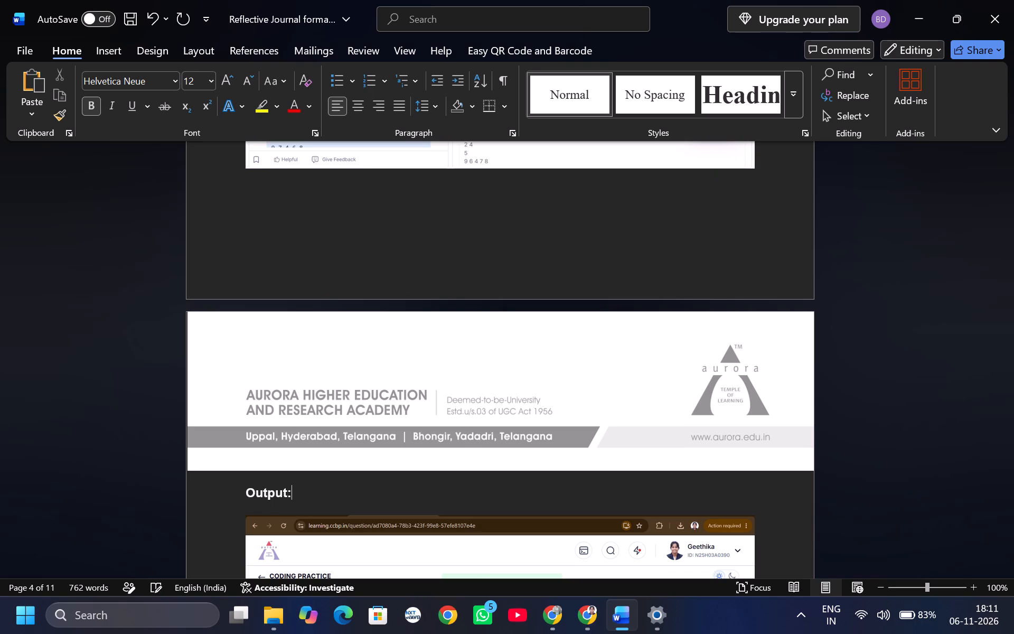
drag(309, 489, 202, 503)
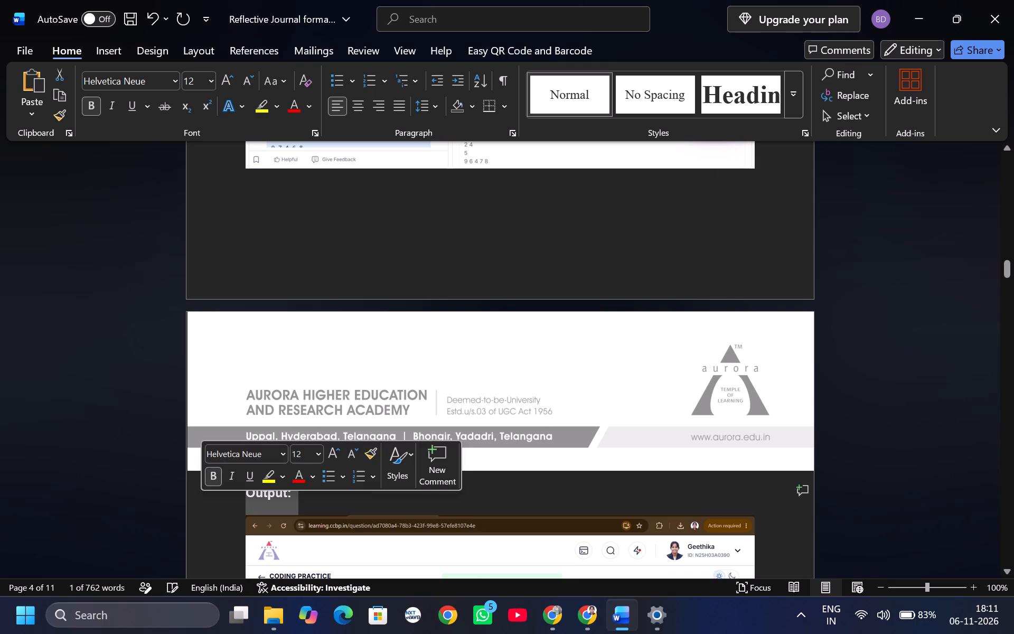
key(ctrl+c)
click(435, 497)
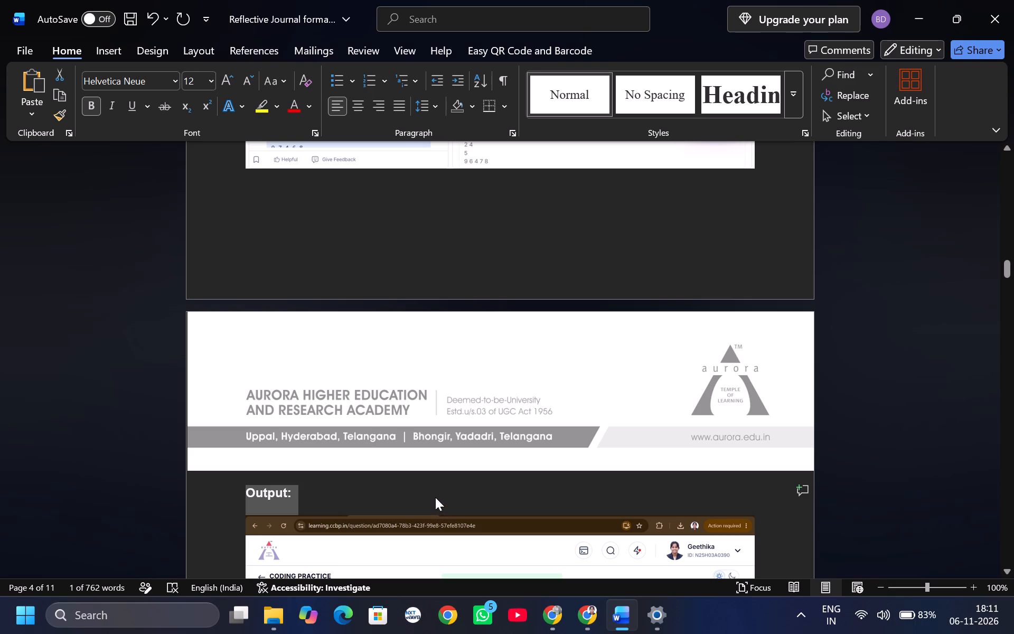
Delete the blank line above the Space Complexity heading of Reverse Linked List II.
scroll(435, 497, down, 6)
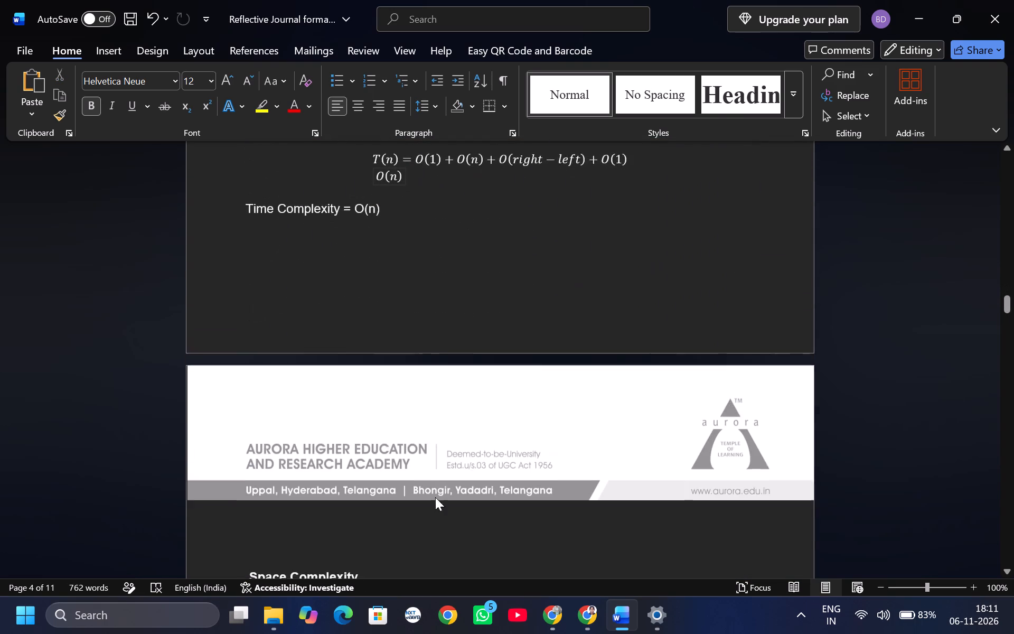
scroll(435, 497, down, 1)
click(248, 388)
key(BackSpace)
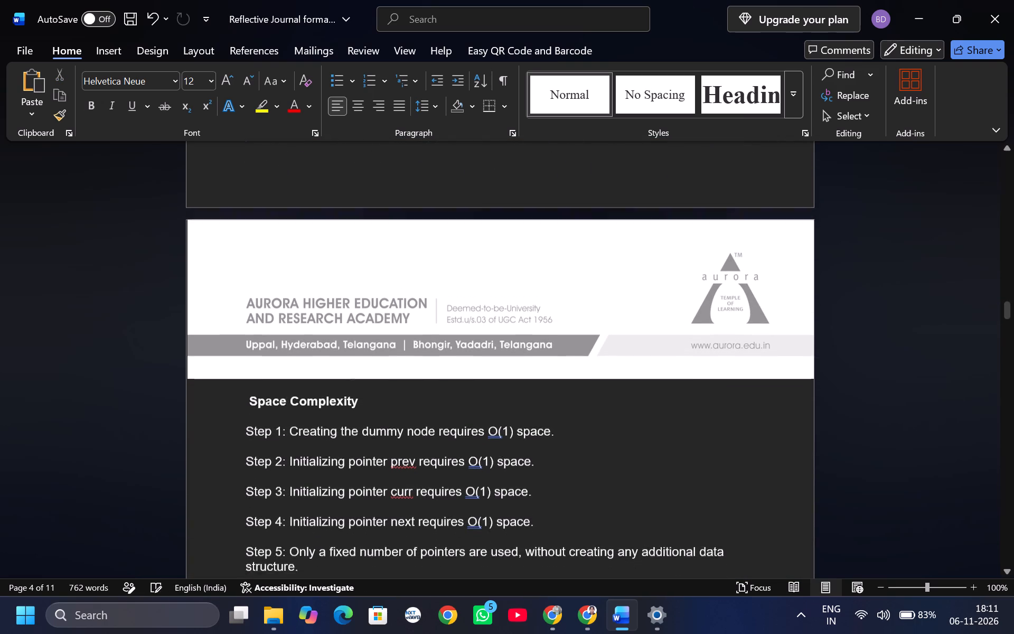
Paste the "Output:" label above the Merge Two Sorted Linked List submission screenshot and remove the extra blank lines beneath it.
scroll(248, 388, down, 4)
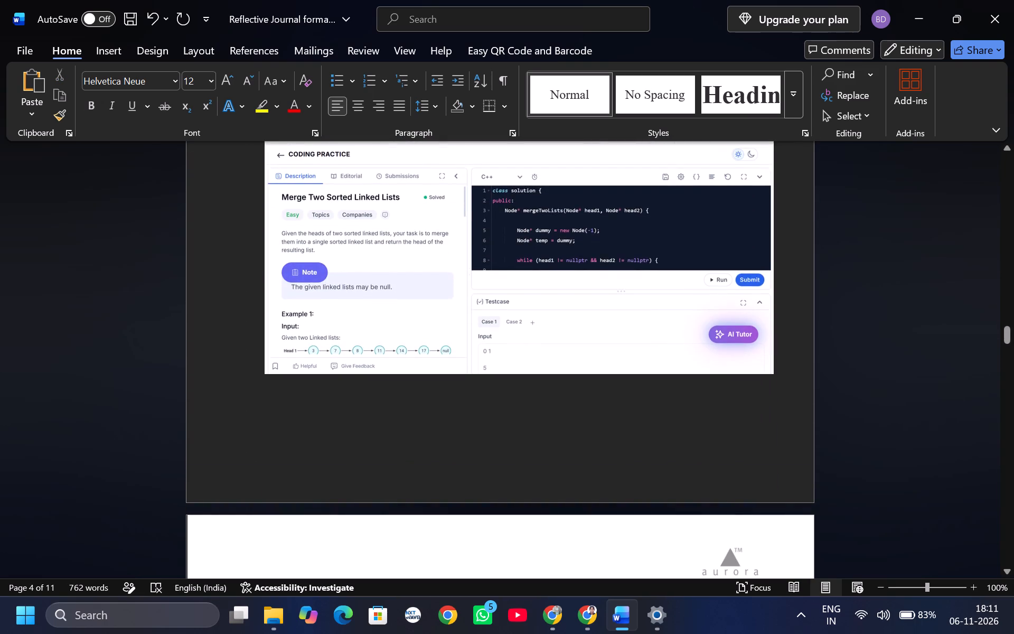
scroll(248, 388, down, 1)
click(775, 264)
key(Return)
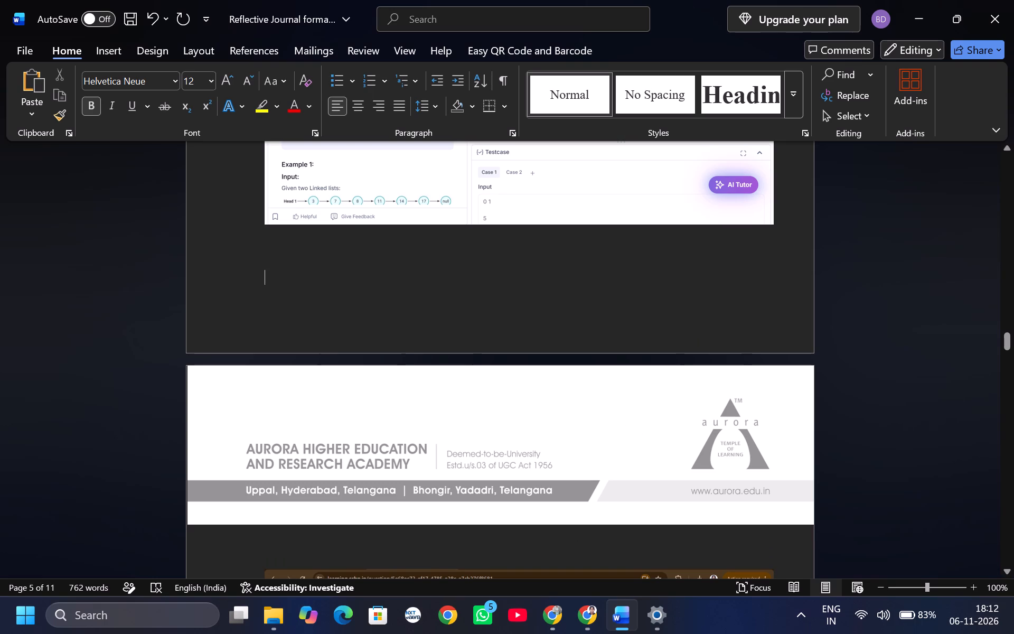
key(Return)
key(ctrl+v)
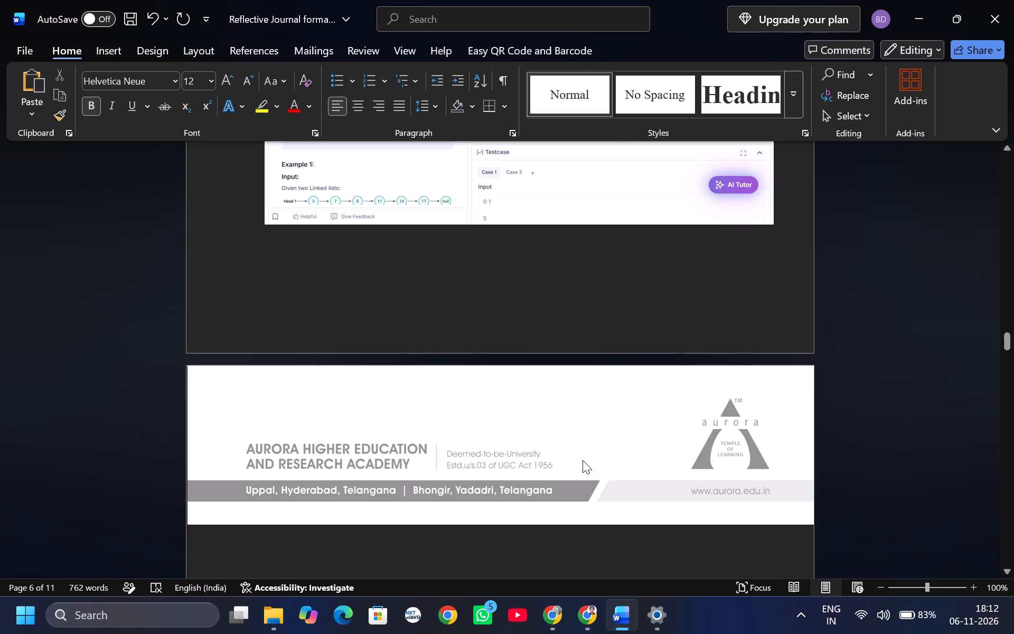
scroll(583, 460, down, 1)
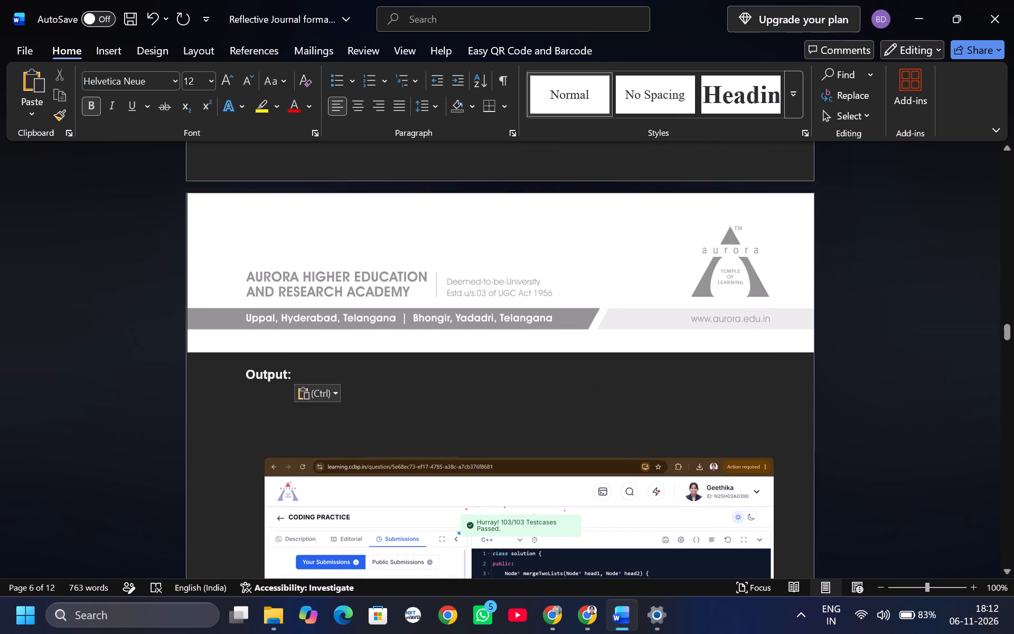
key(BackSpace)
key(BackSpace)
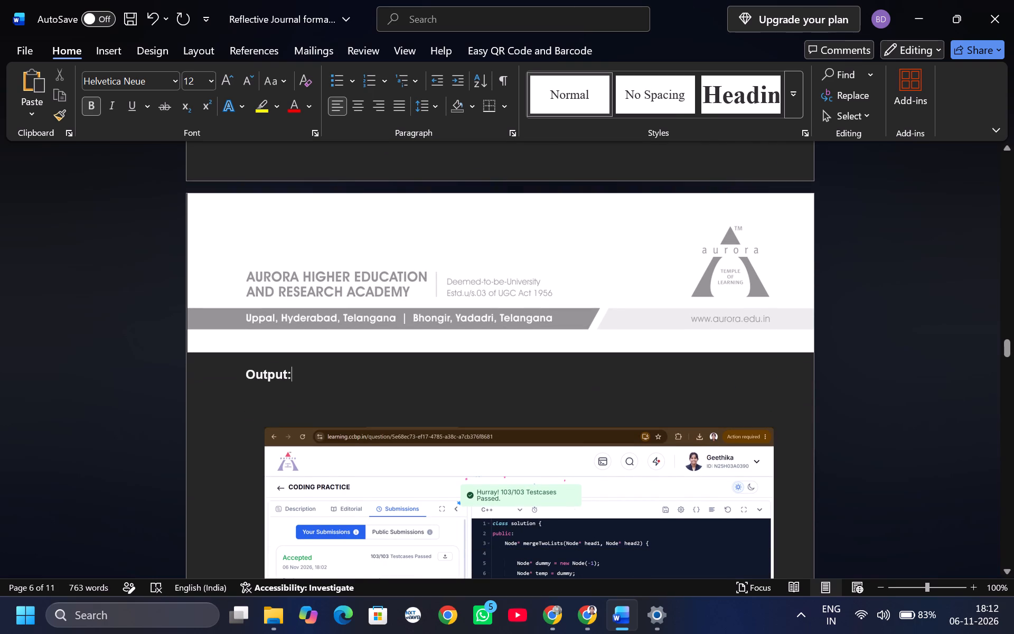
click(276, 409)
key(BackSpace)
key(BackSpace)
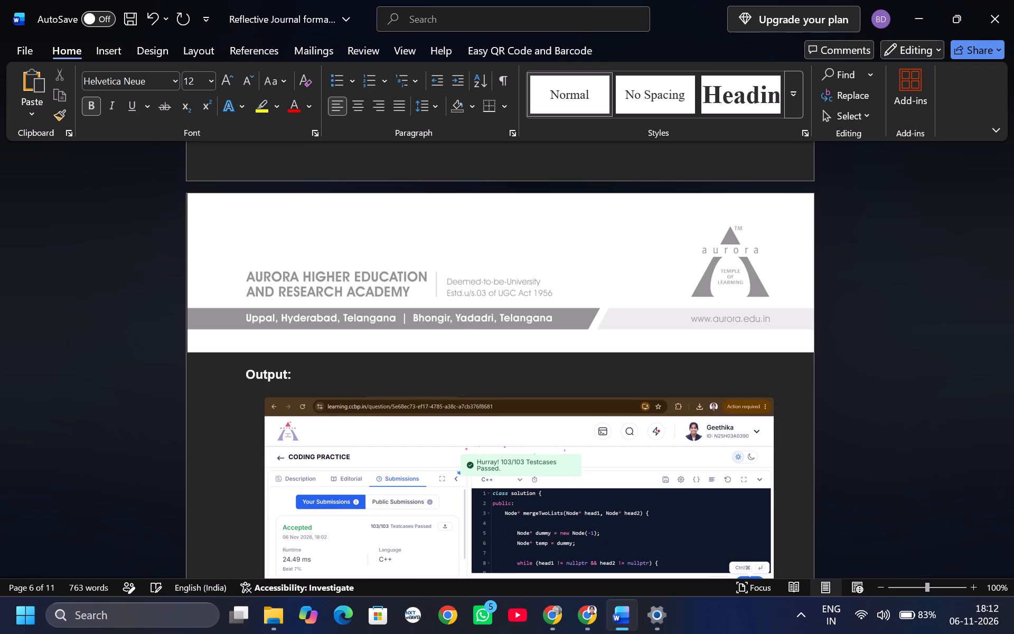
Delete the blank line above the Space Complexity heading of Merge Two Sorted Linked List.
scroll(381, 424, down, 3)
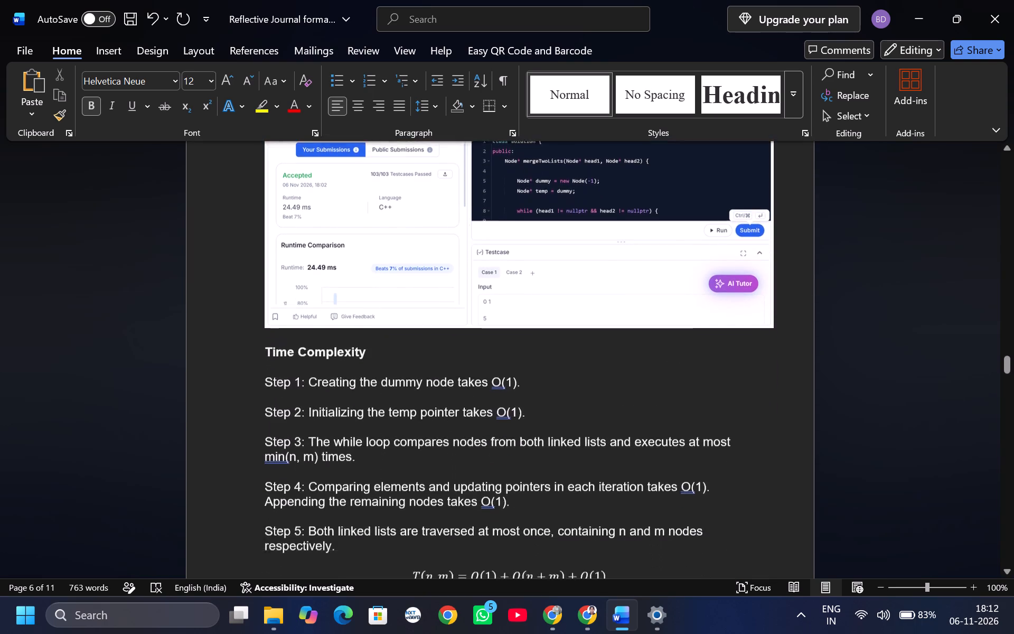
scroll(381, 424, down, 2)
click(358, 480)
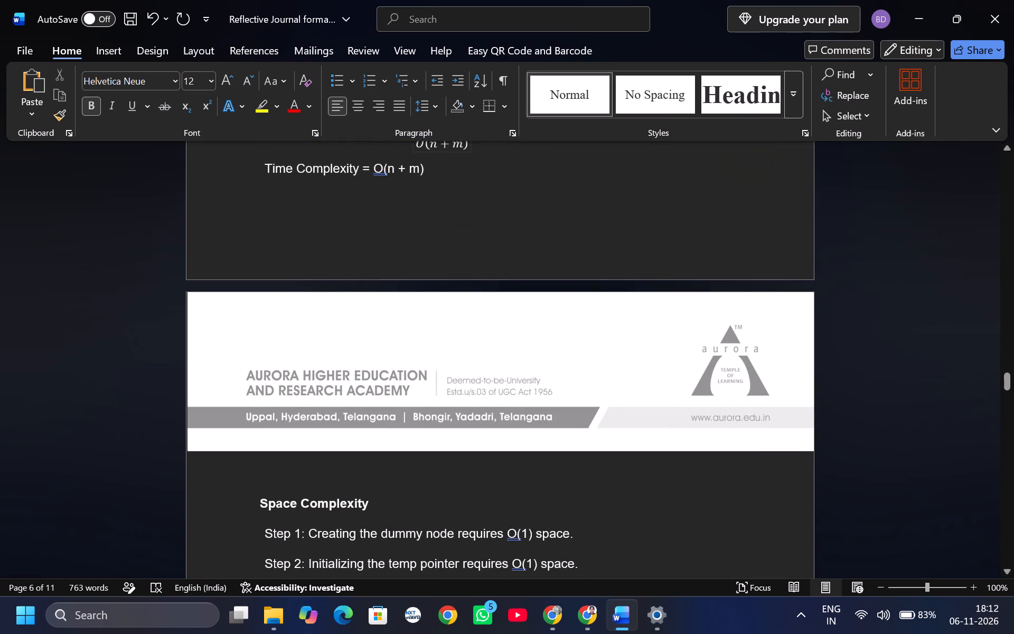
key(BackSpace)
key(BackSpace)
Paste the "Output:" label above the submission screenshot of problem 4, Insertion of Two Linked Lists, and remove the blank lines between them.
scroll(358, 480, down, 2)
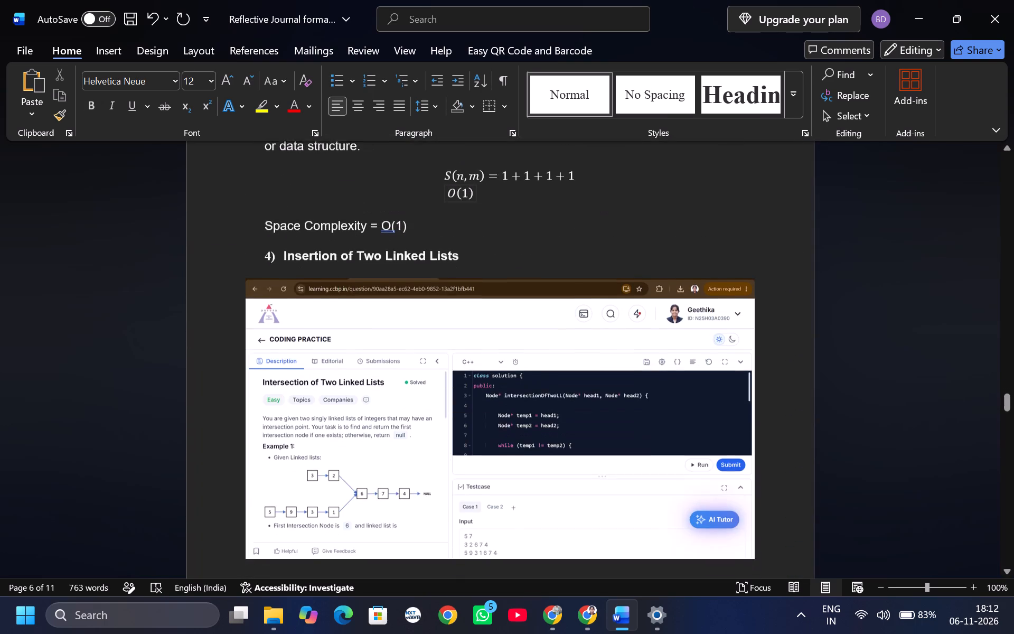
scroll(358, 480, down, 4)
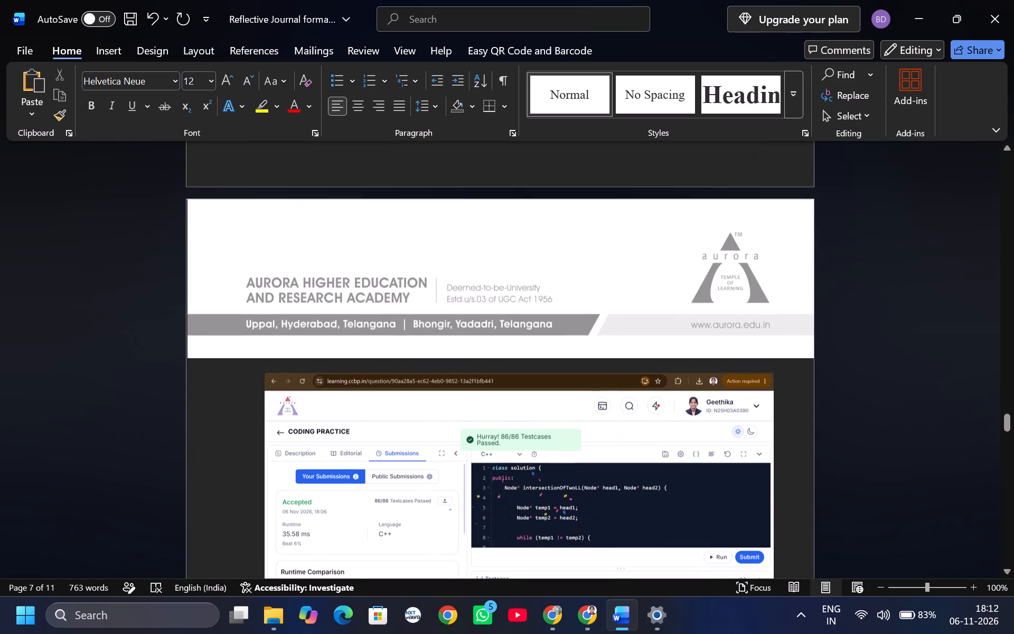
scroll(774, 226, up, 1)
click(758, 209)
key(Return)
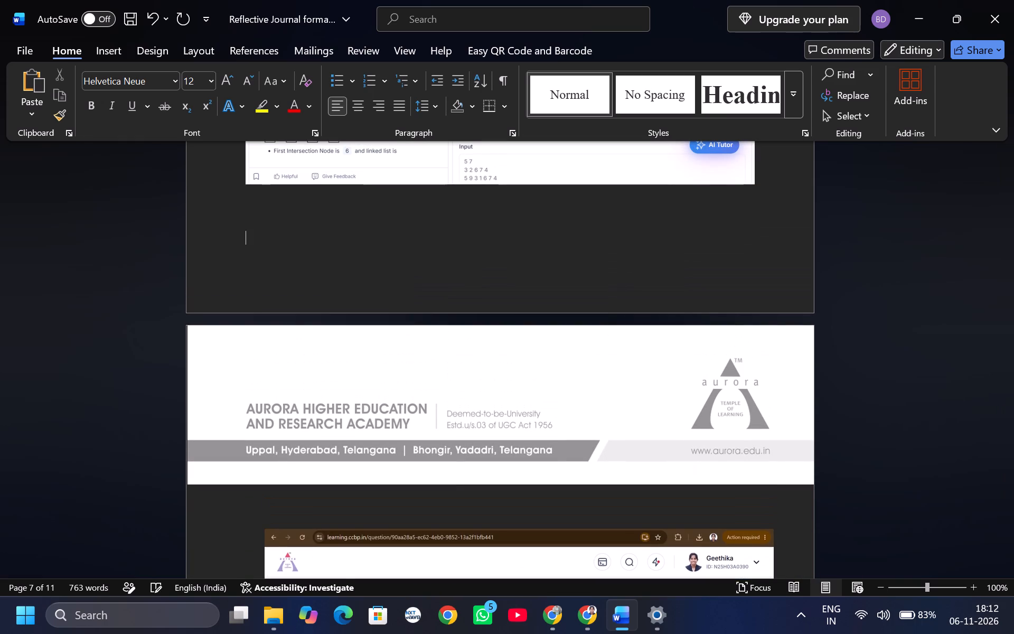
key(Return)
key(ctrl+v)
scroll(748, 224, down, 3)
click(251, 380)
key(BackSpace)
key(BackSpace)
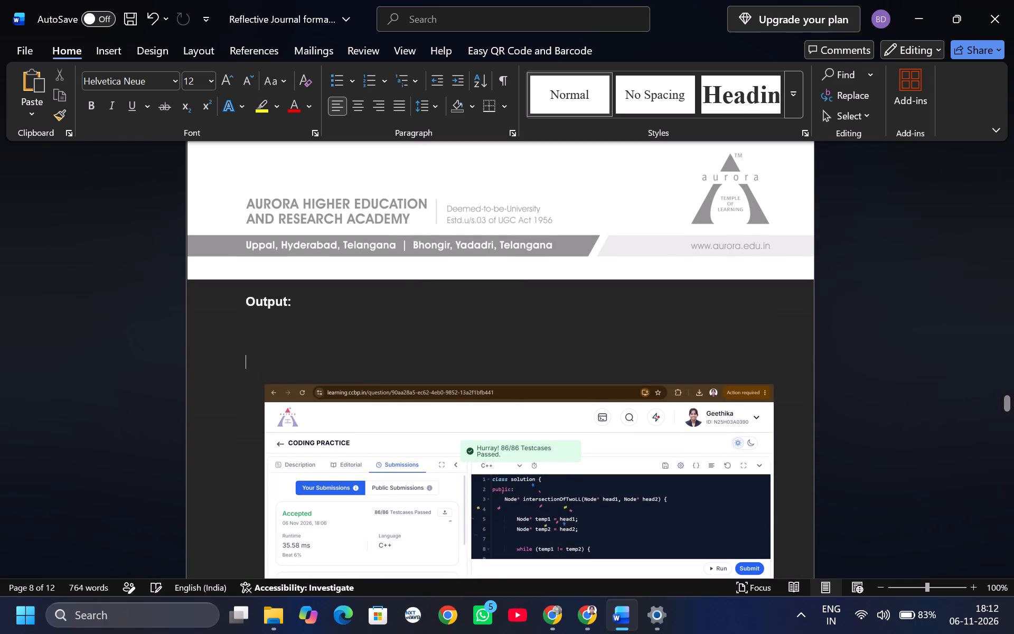
key(BackSpace)
Paste the "Output:" label above the Flatten a Linked List submission screenshot, leaving no extra blank line between them.
scroll(452, 384, down, 2)
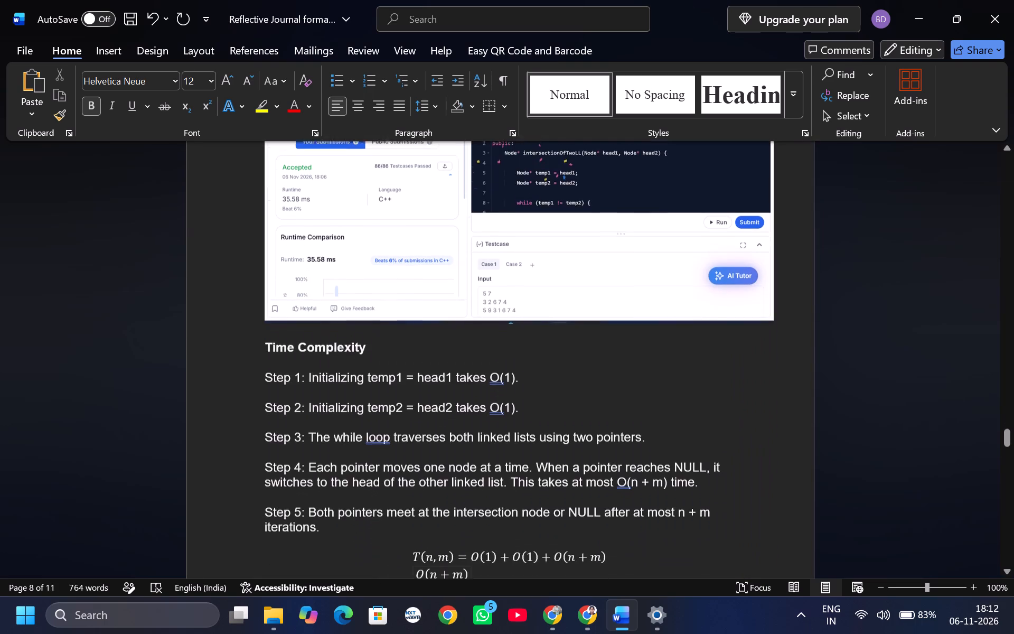
scroll(452, 384, down, 4)
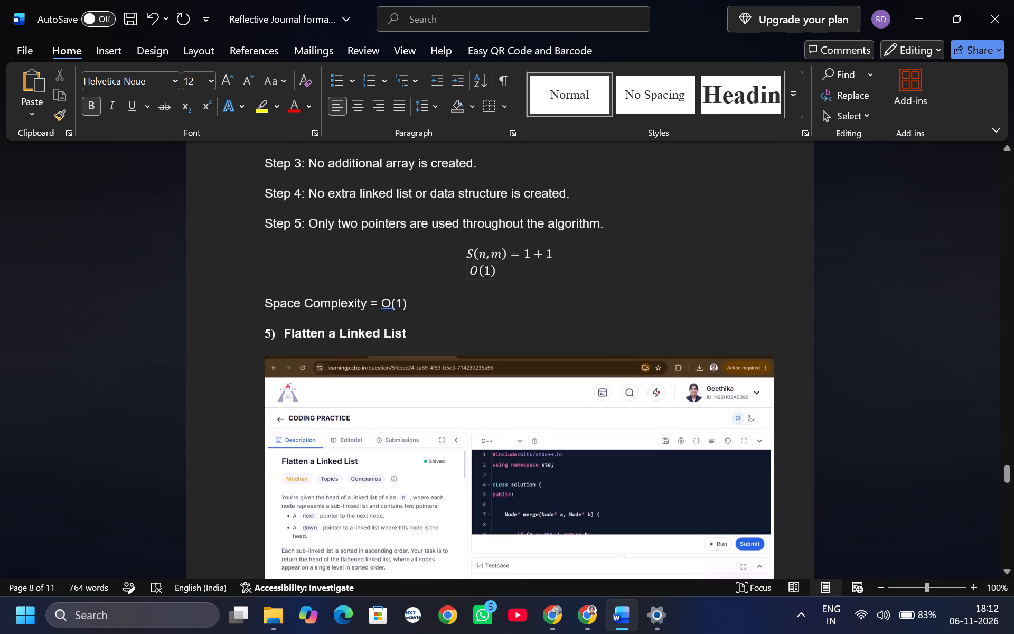
scroll(538, 307, down, 1)
click(792, 390)
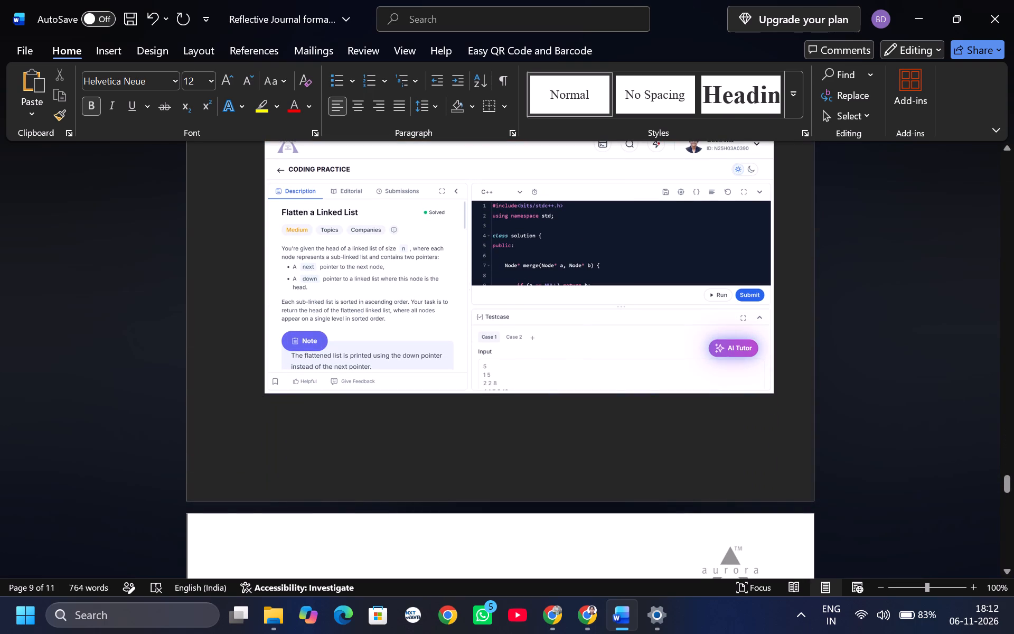
key(Return)
key(Return)
key(ctrl+v)
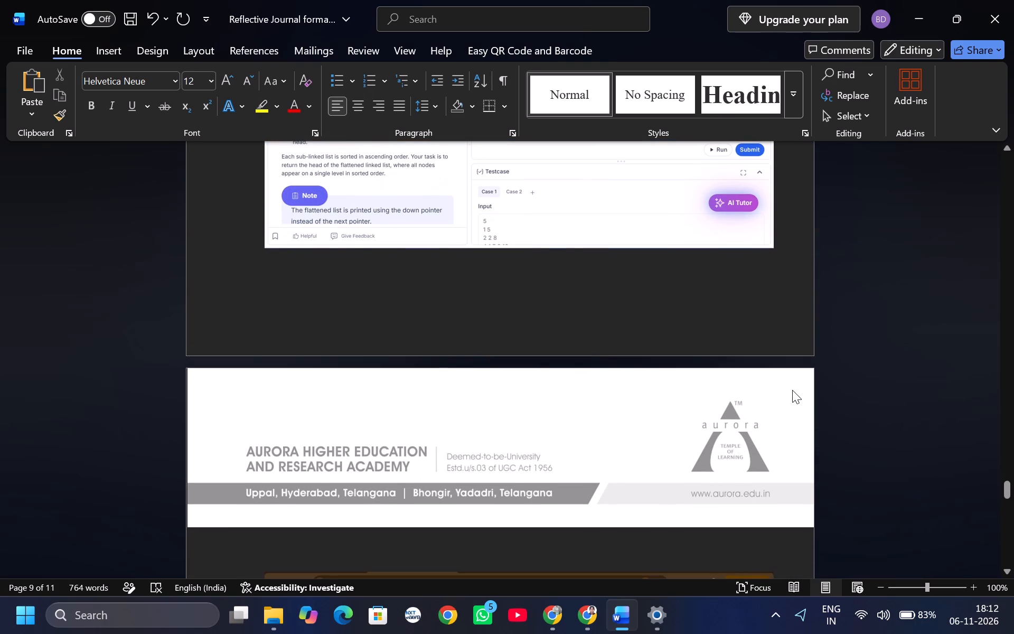
key(BackSpace)
key(BackSpace)
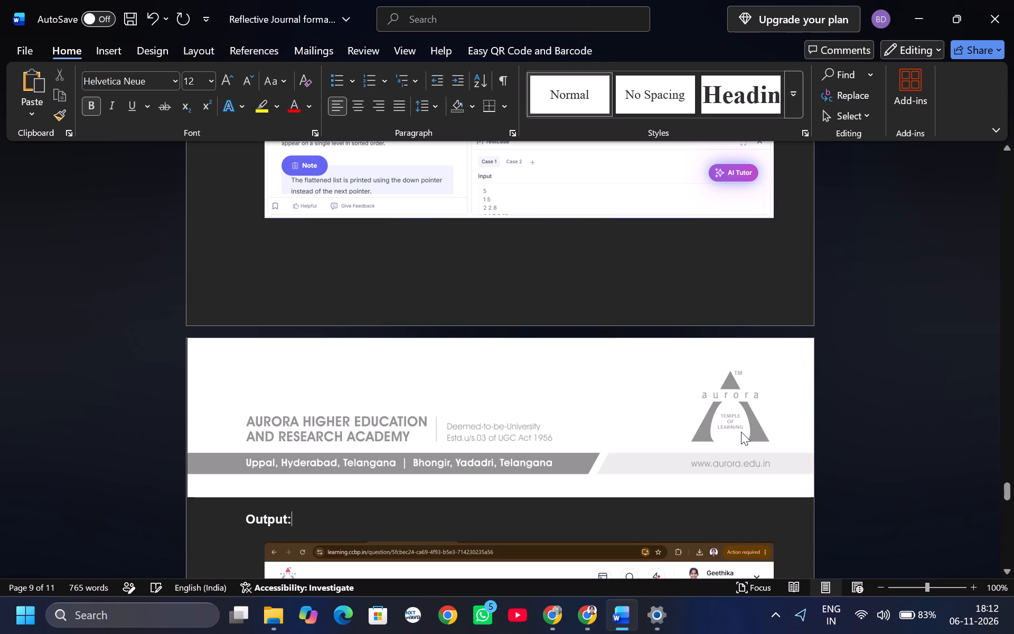
Review the whole journal from Reverse a Linked List to the Final Answer, checking the output labels, complexity equations and spacing.
scroll(737, 434, down, 19)
scroll(737, 434, down, 10)
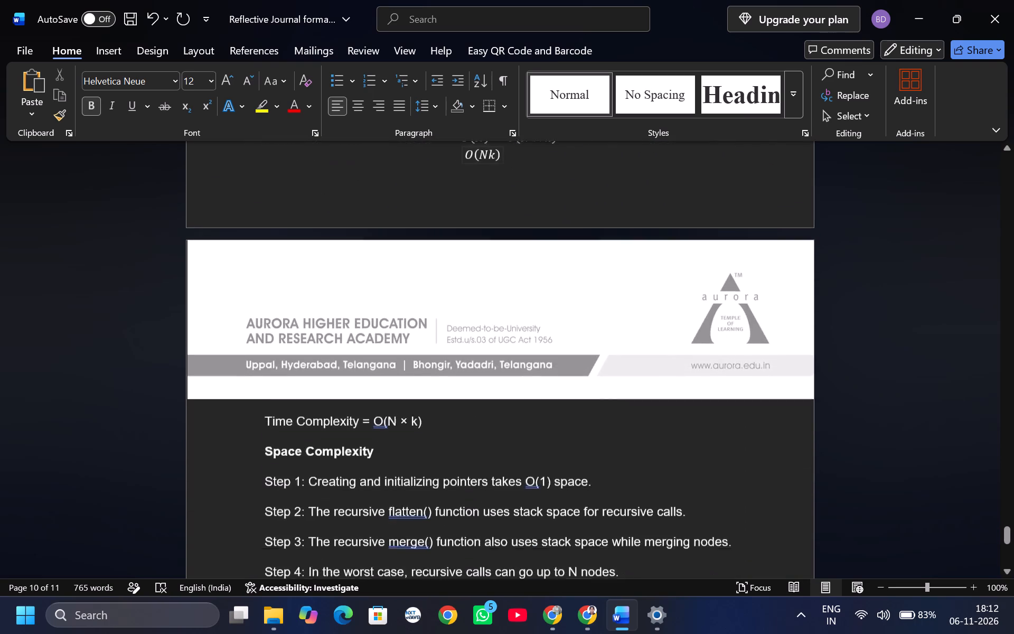
scroll(737, 434, down, 17)
scroll(737, 434, up, 7)
scroll(737, 434, up, 20)
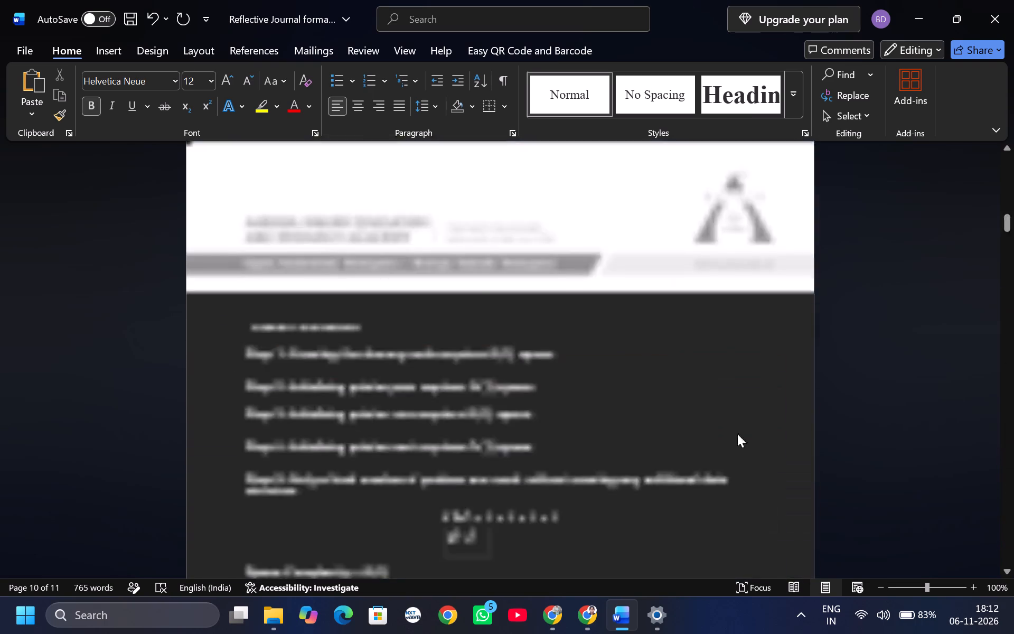
scroll(737, 434, down, 2)
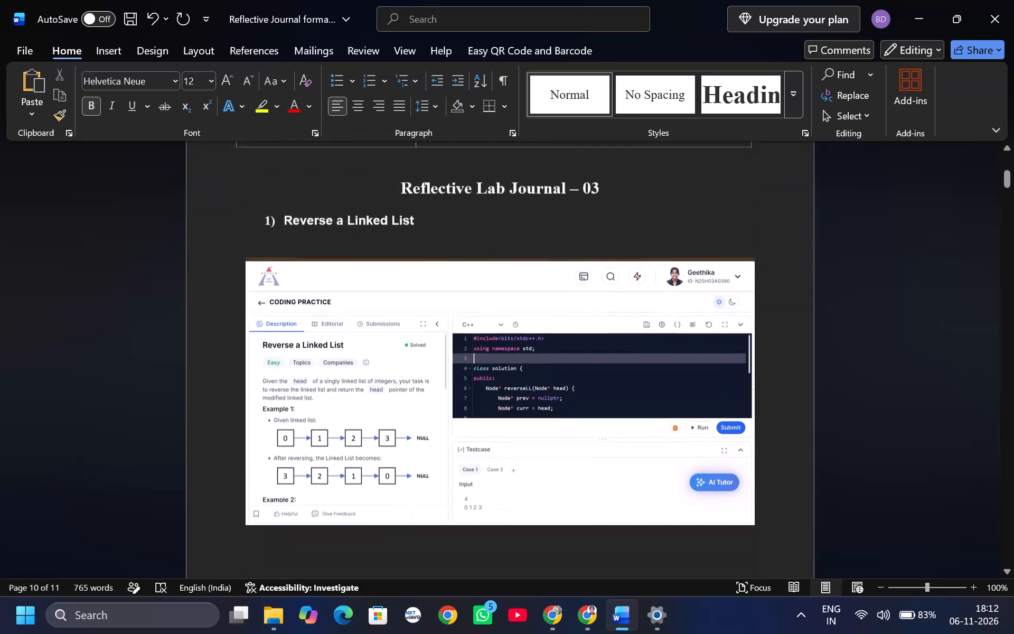
scroll(737, 434, down, 3)
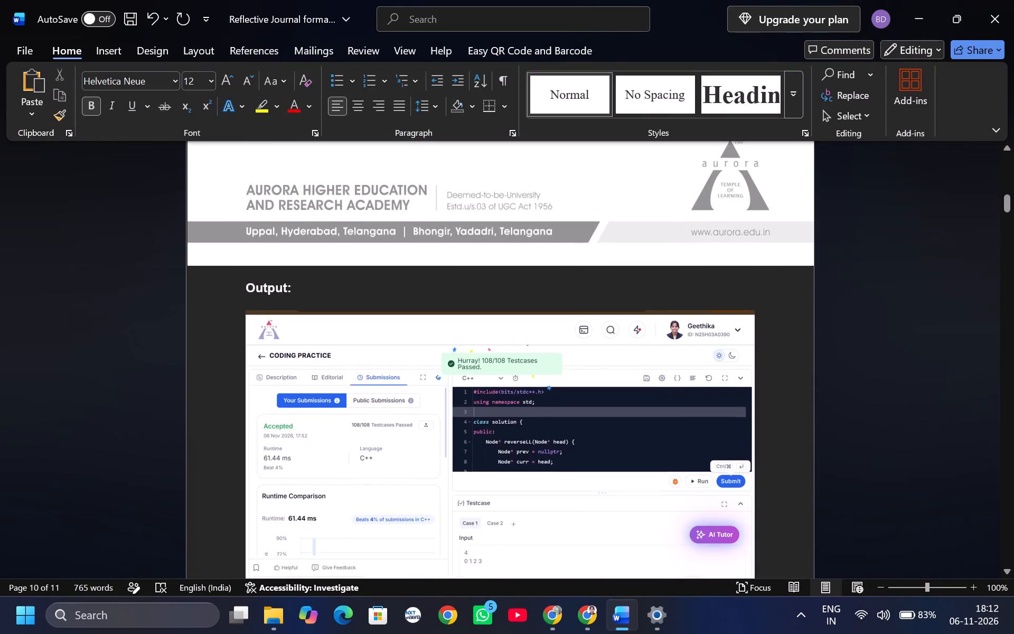
scroll(737, 434, down, 4)
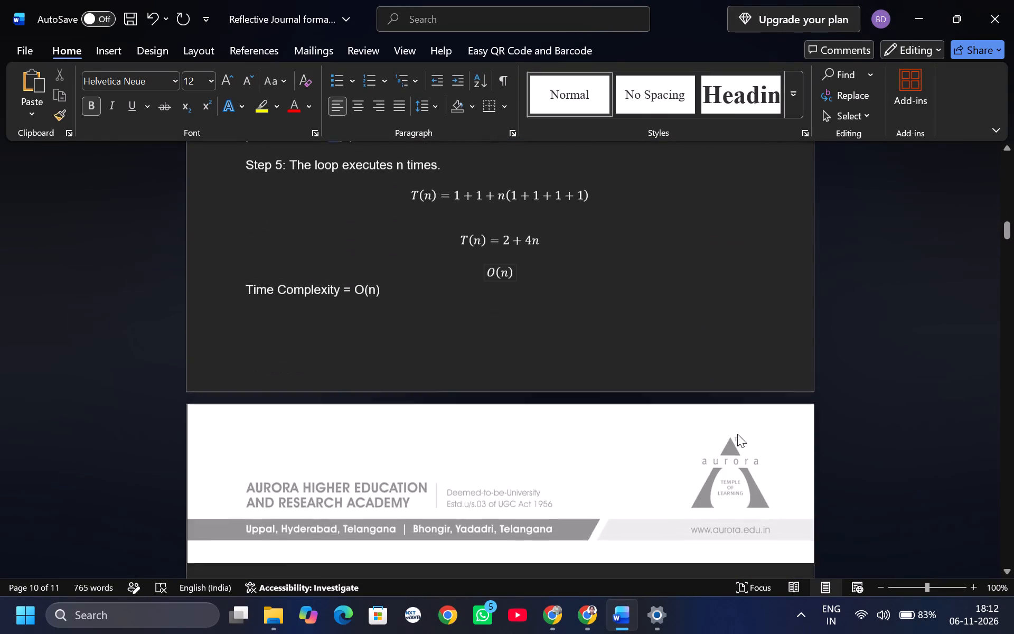
scroll(737, 434, down, 3)
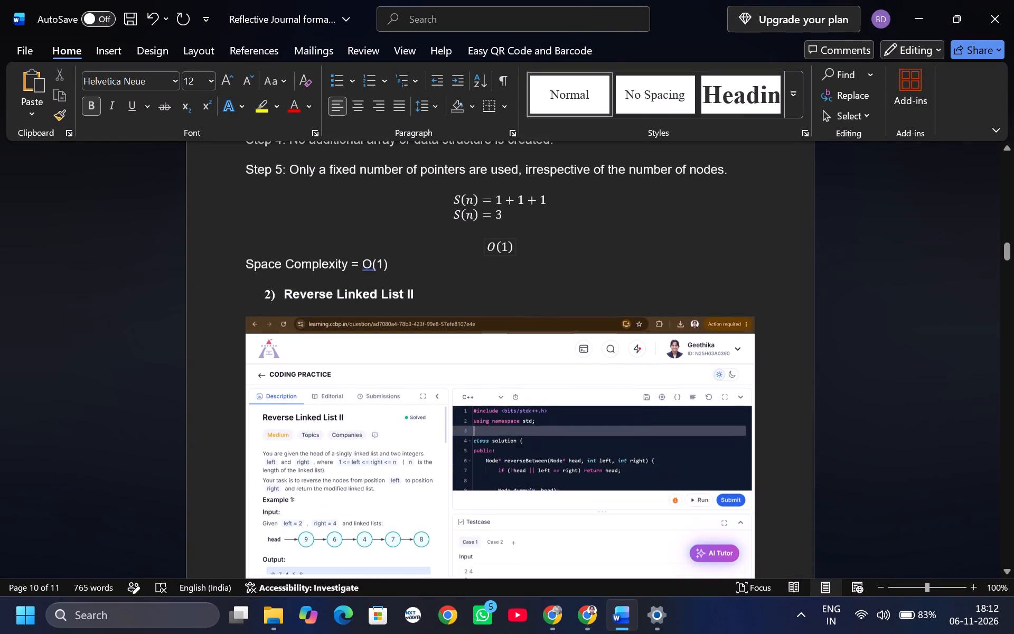
scroll(737, 434, down, 3)
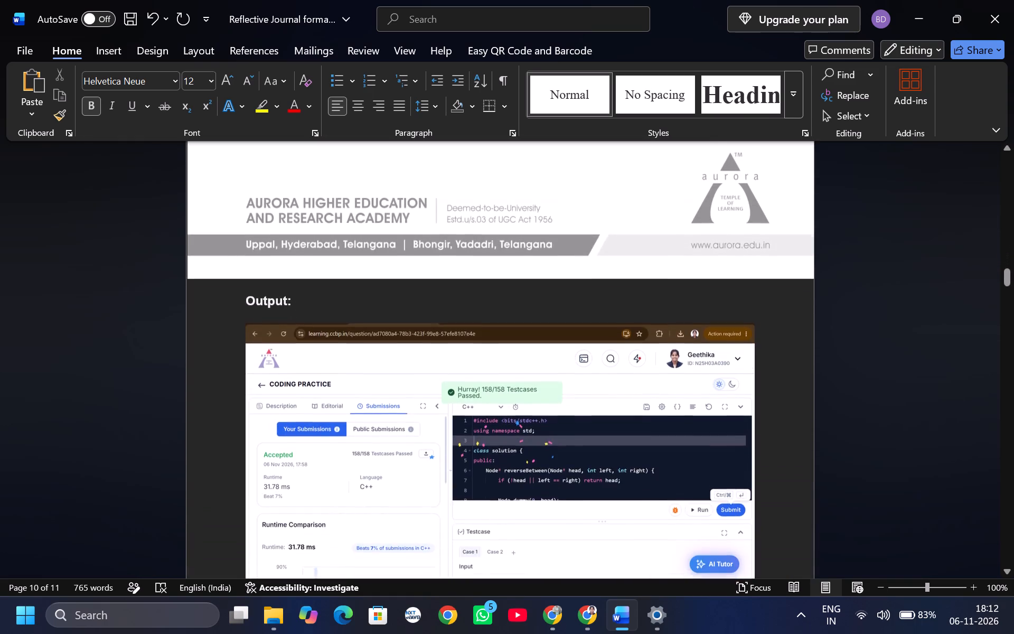
scroll(737, 434, down, 3)
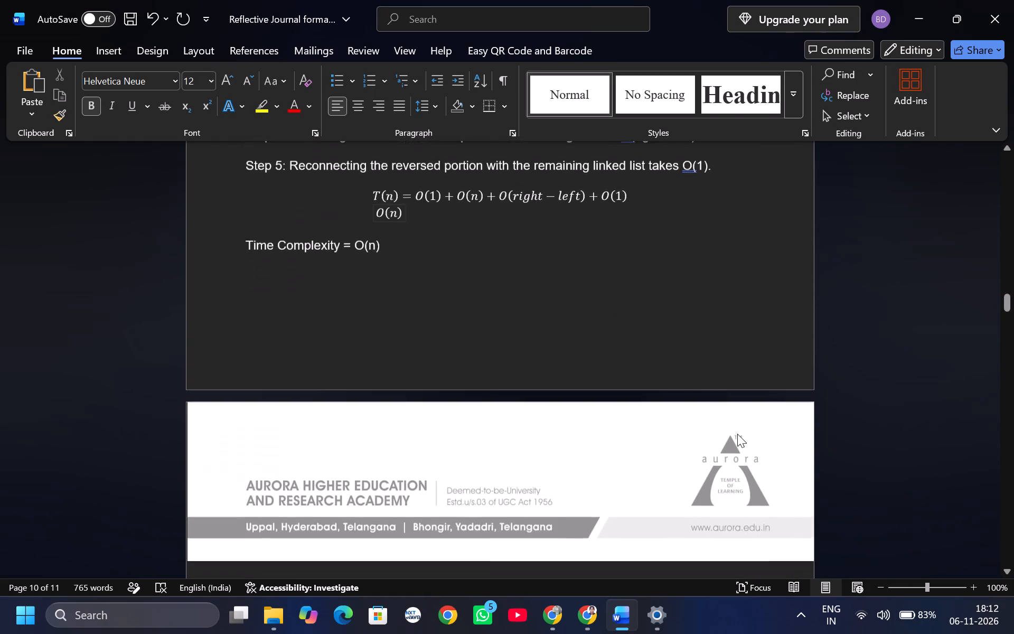
scroll(737, 434, down, 3)
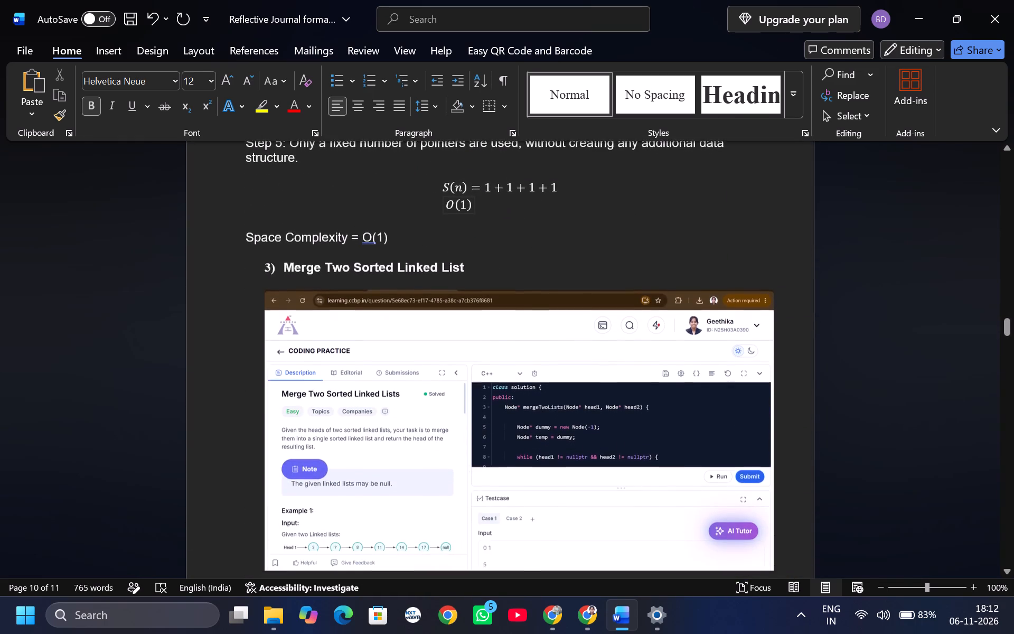
scroll(737, 434, down, 4)
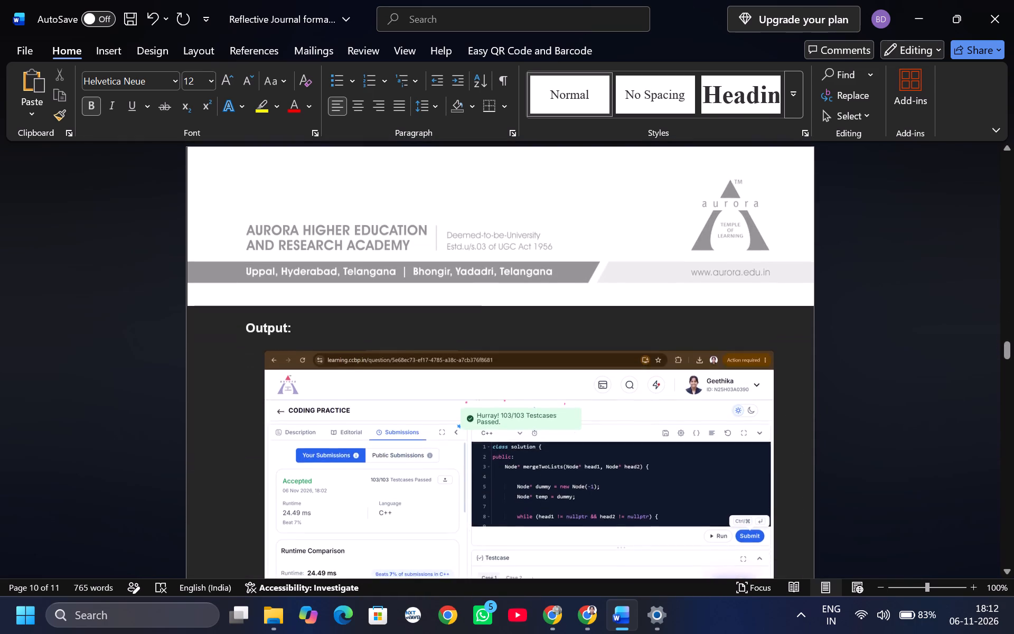
scroll(737, 434, down, 3)
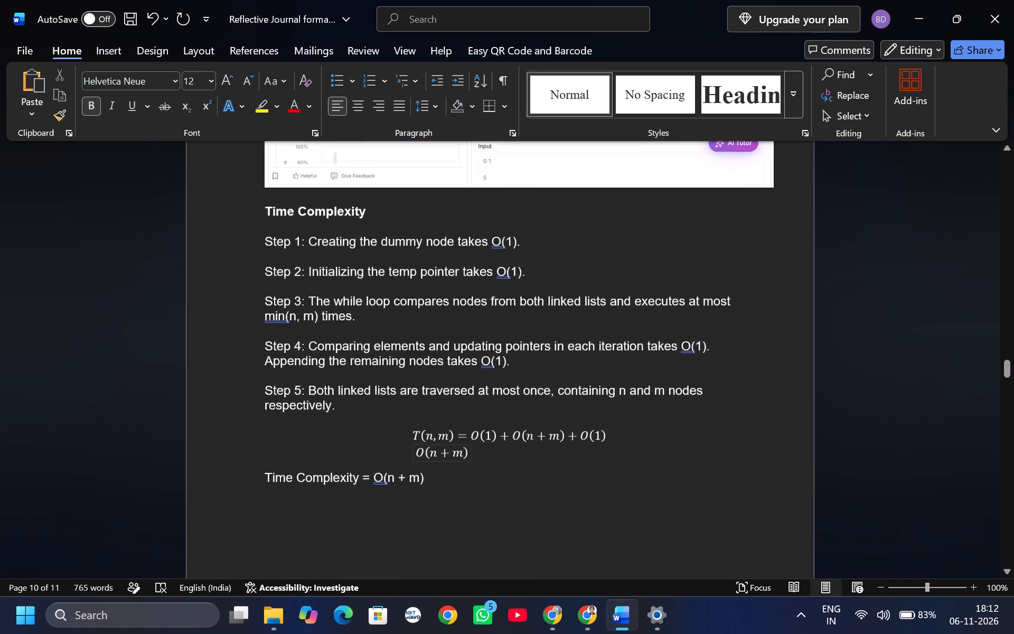
scroll(737, 434, down, 5)
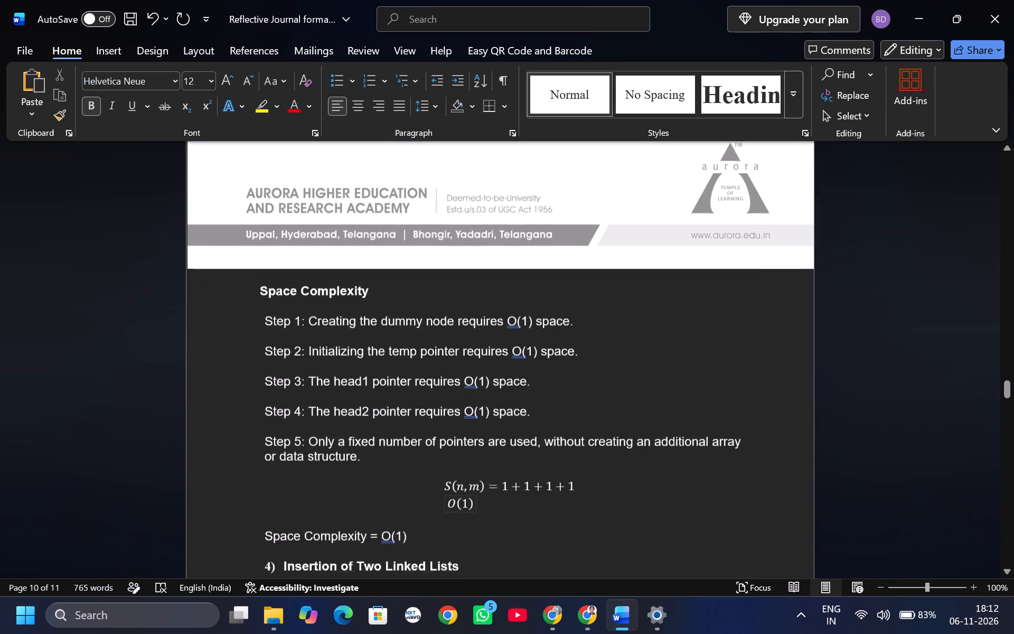
scroll(737, 434, down, 3)
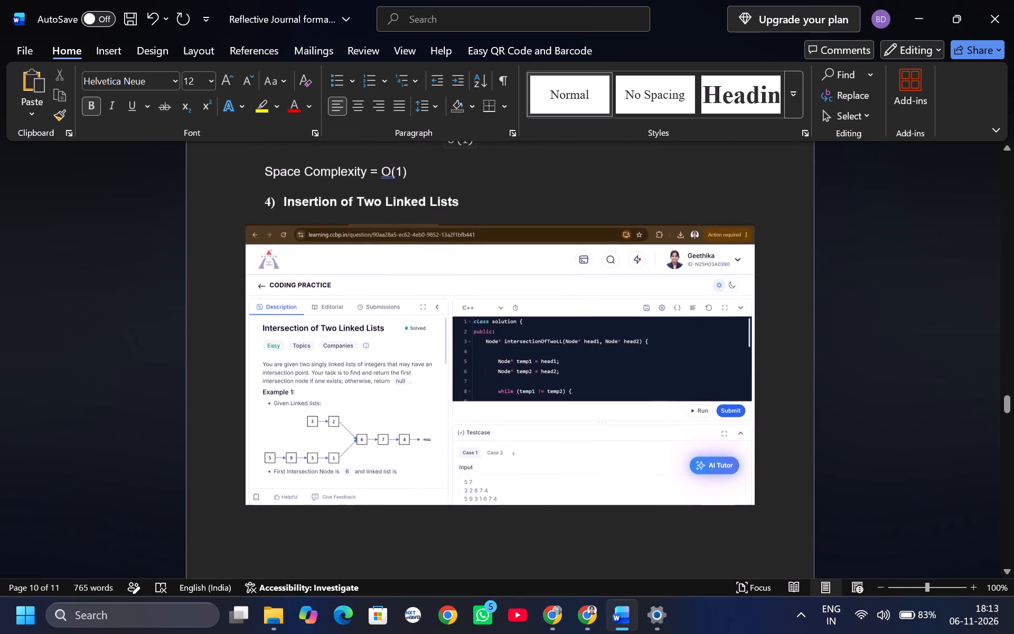
scroll(737, 434, down, 4)
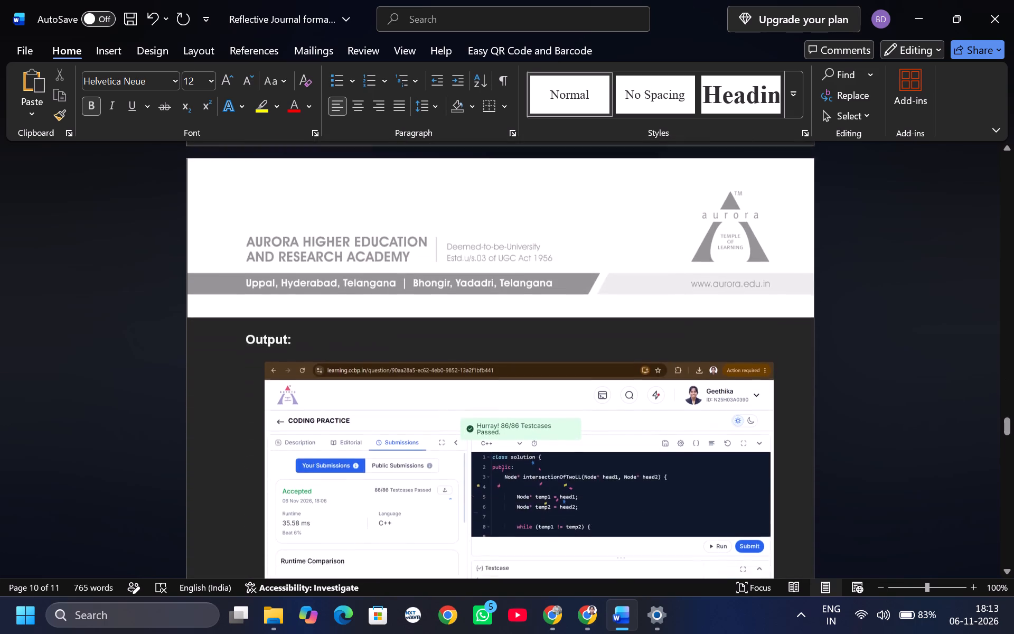
scroll(737, 434, down, 4)
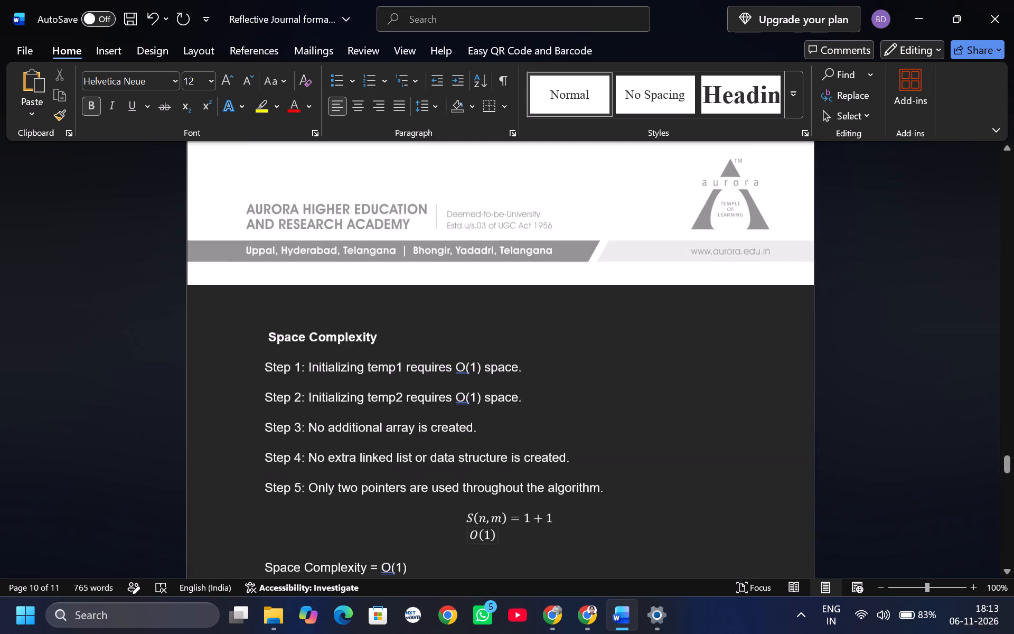
scroll(737, 434, down, 3)
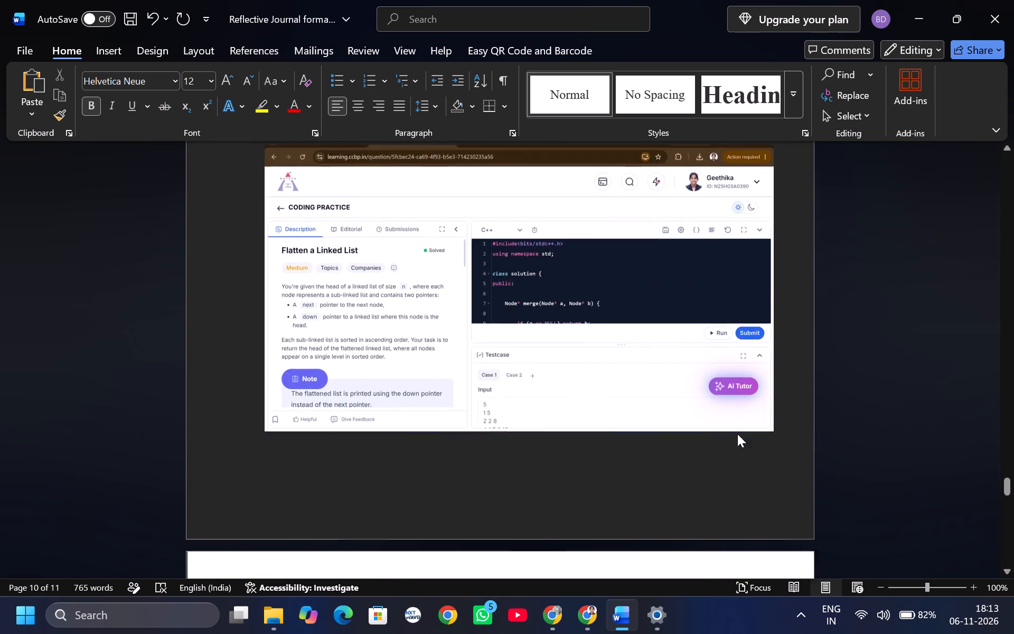
scroll(737, 434, down, 3)
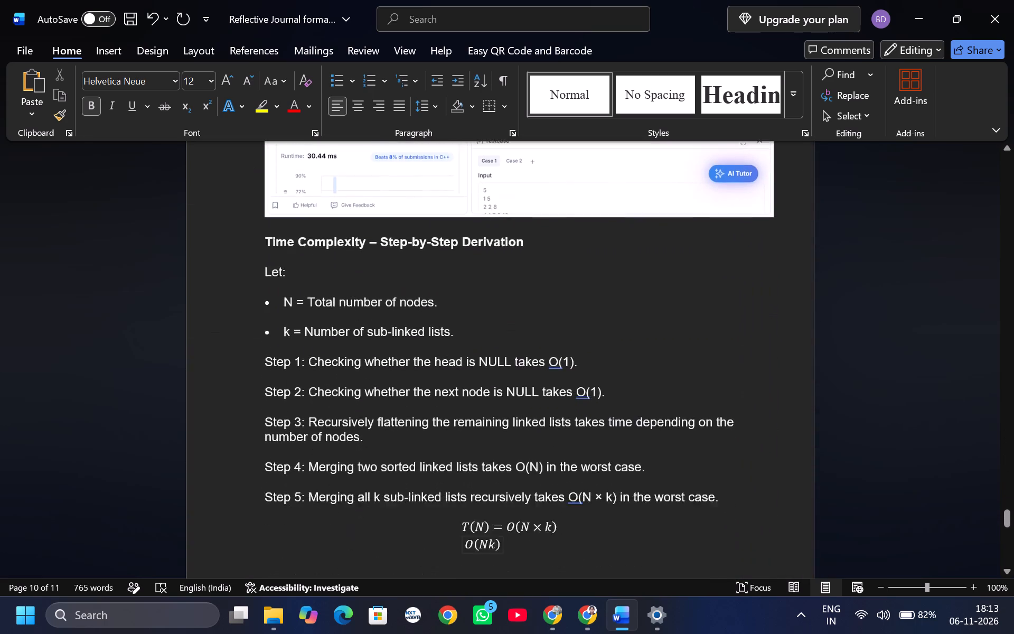
scroll(737, 434, down, 4)
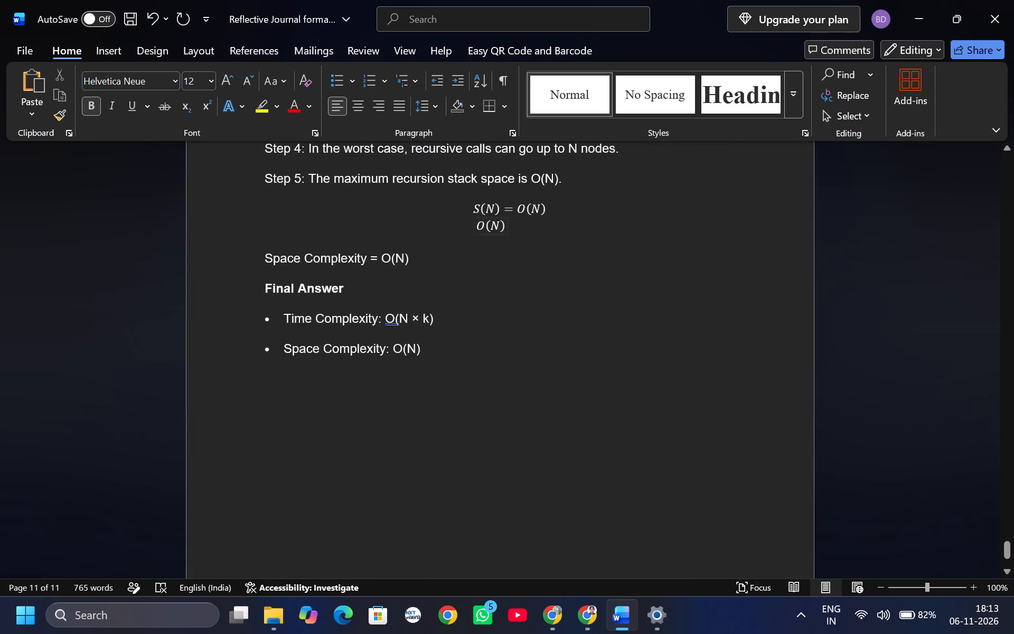
Remove the space before the colon in the "Study Level : UG/PG" label of the student details table.
scroll(737, 434, down, 5)
scroll(737, 434, up, 1)
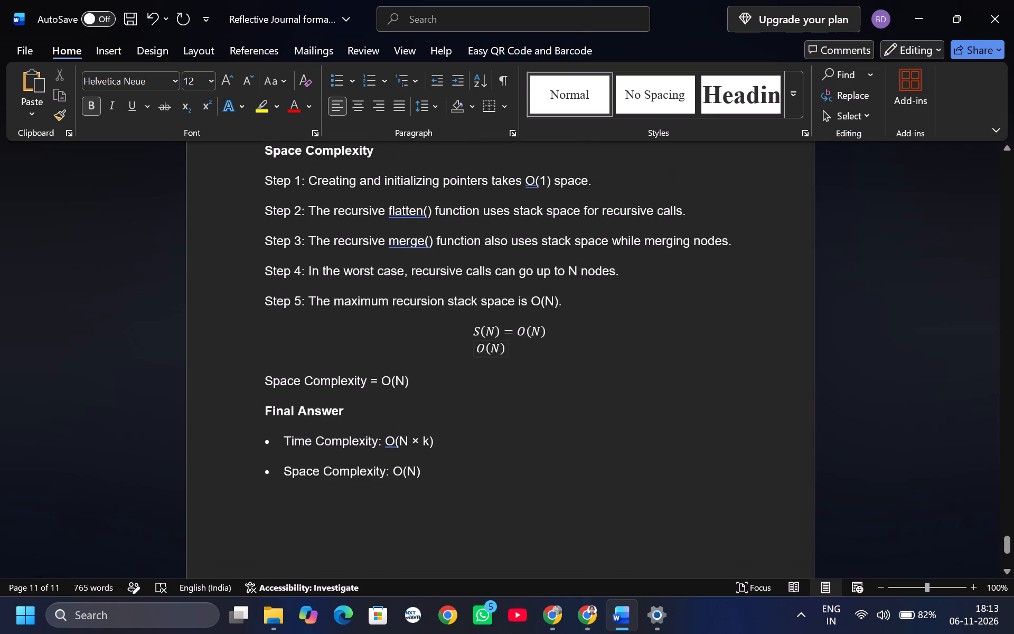
scroll(737, 434, up, 15)
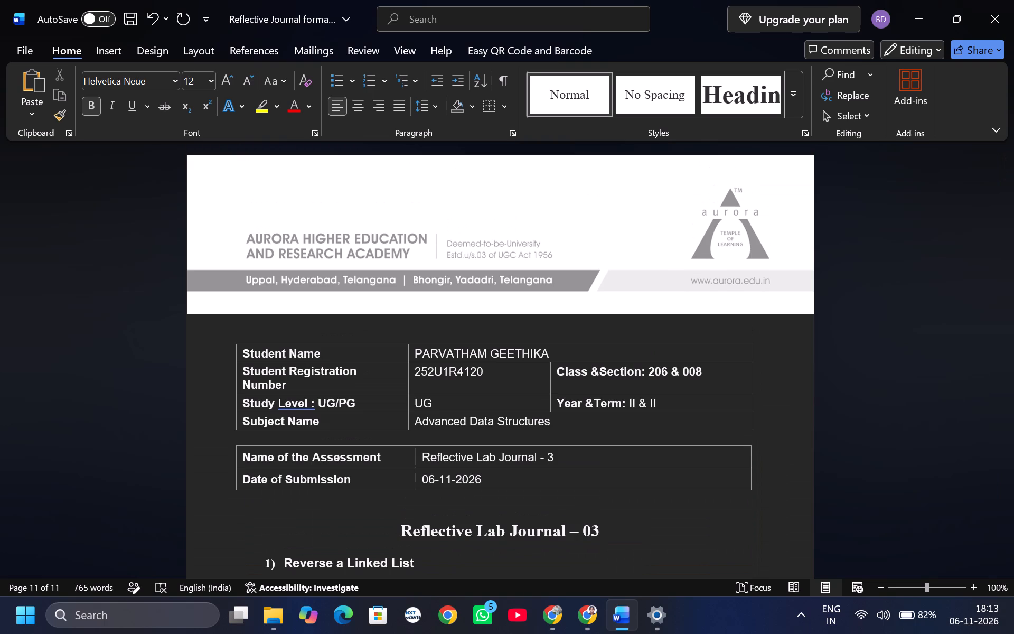
click(311, 405)
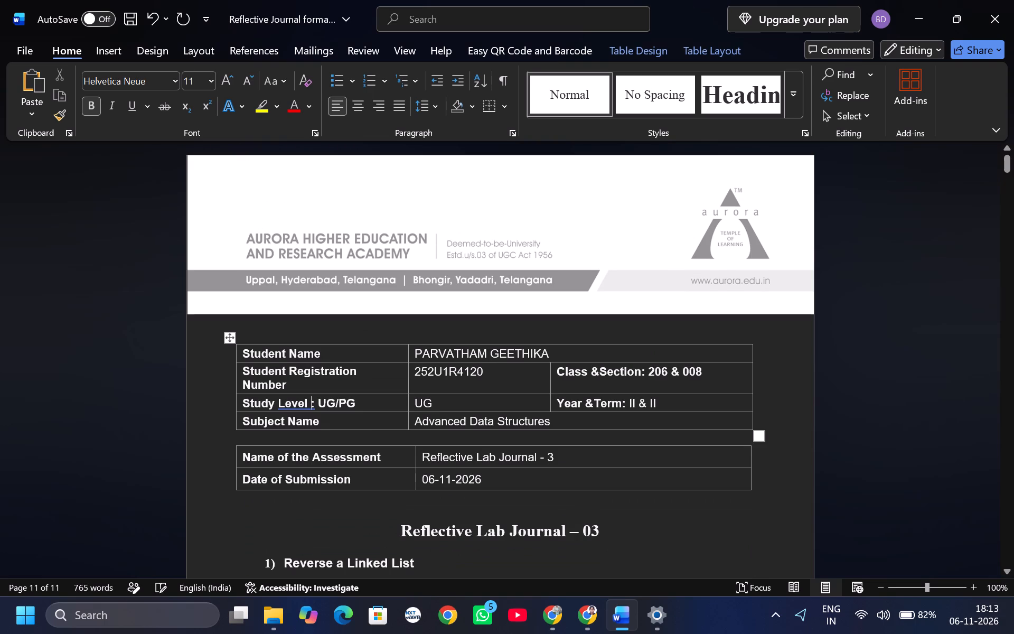
key(BackSpace)
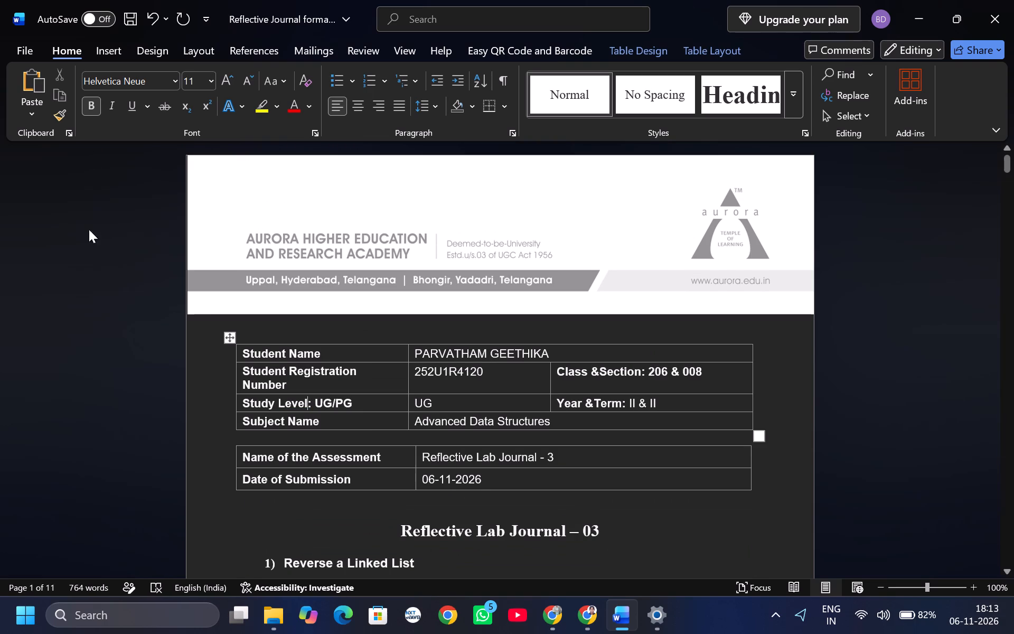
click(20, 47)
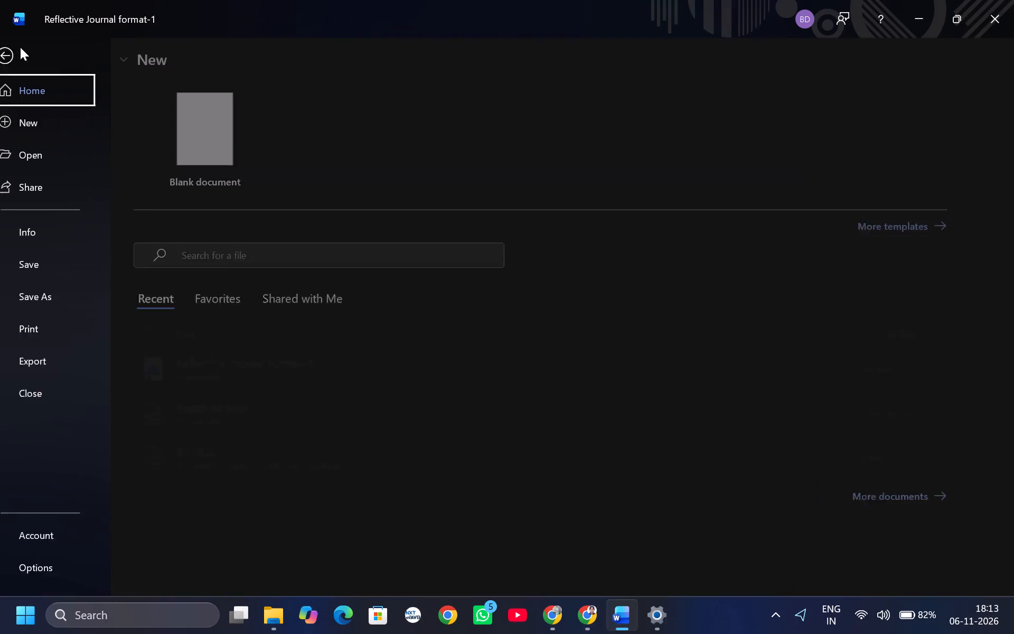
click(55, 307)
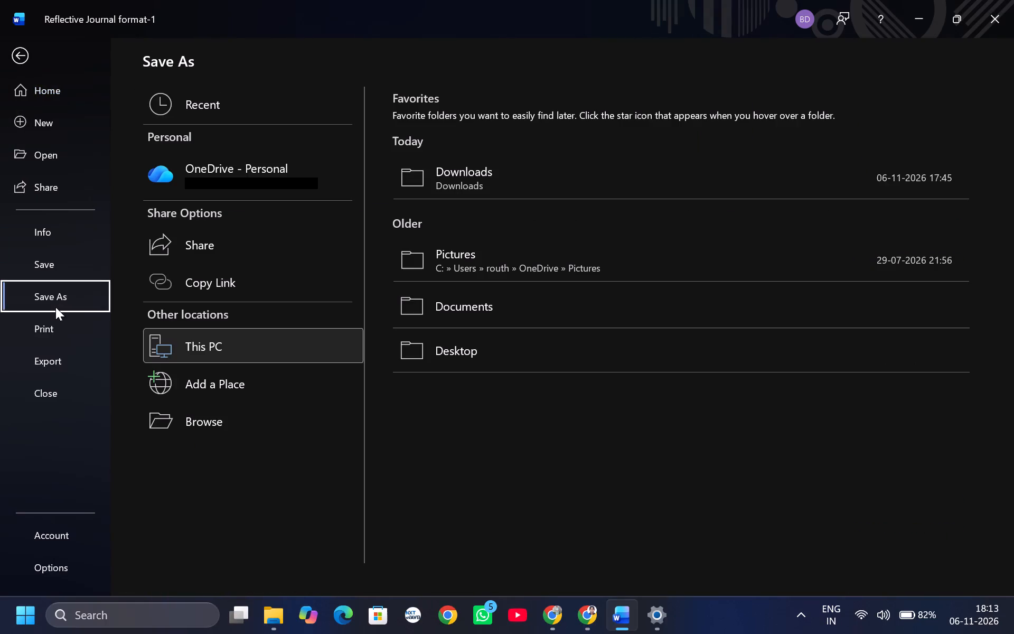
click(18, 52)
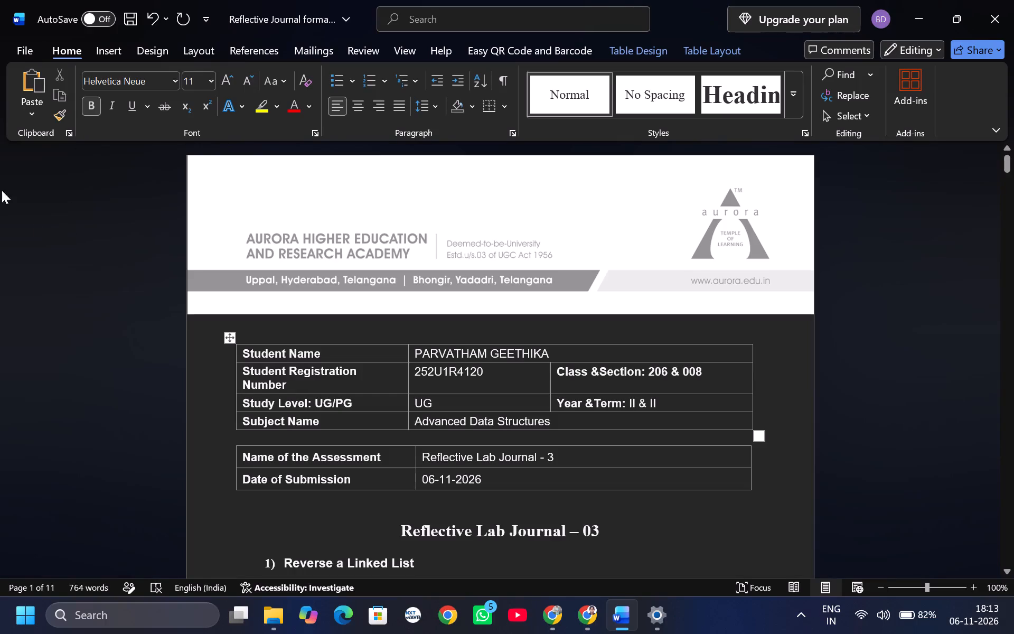
click(25, 54)
click(52, 303)
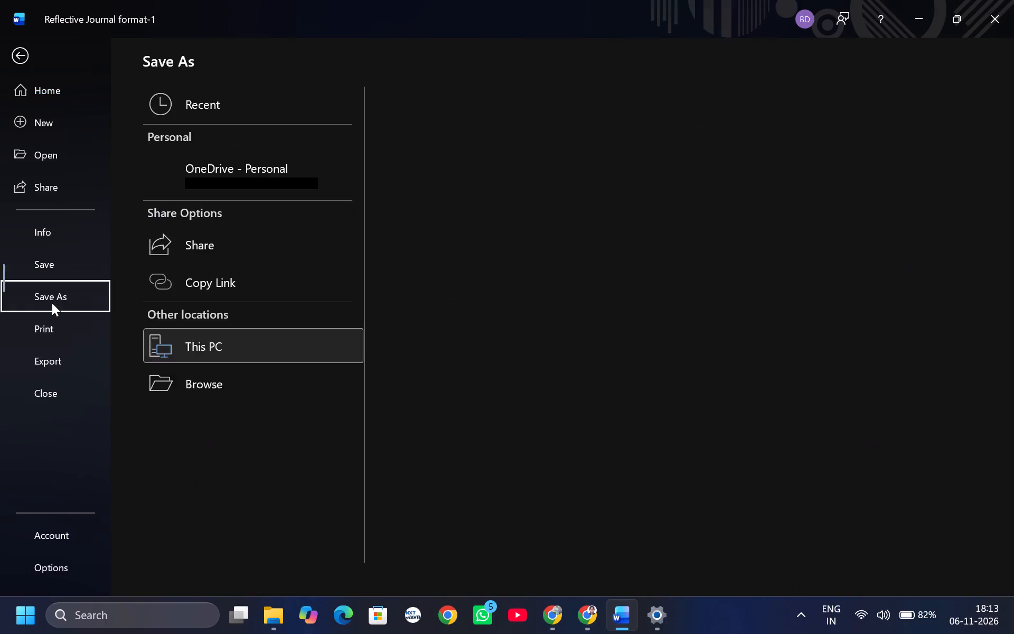
click(239, 354)
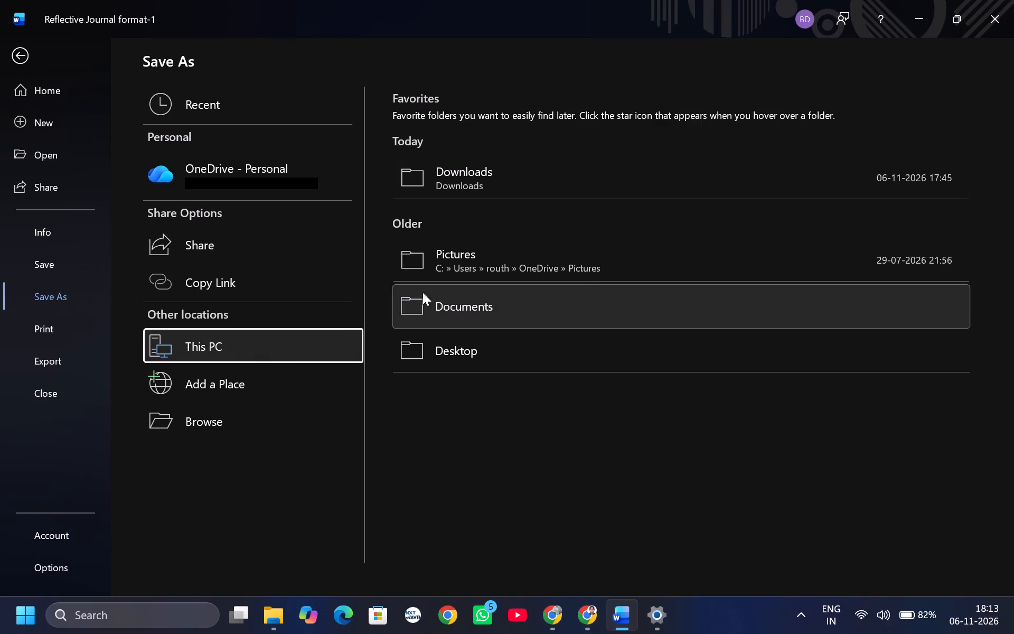
click(520, 159)
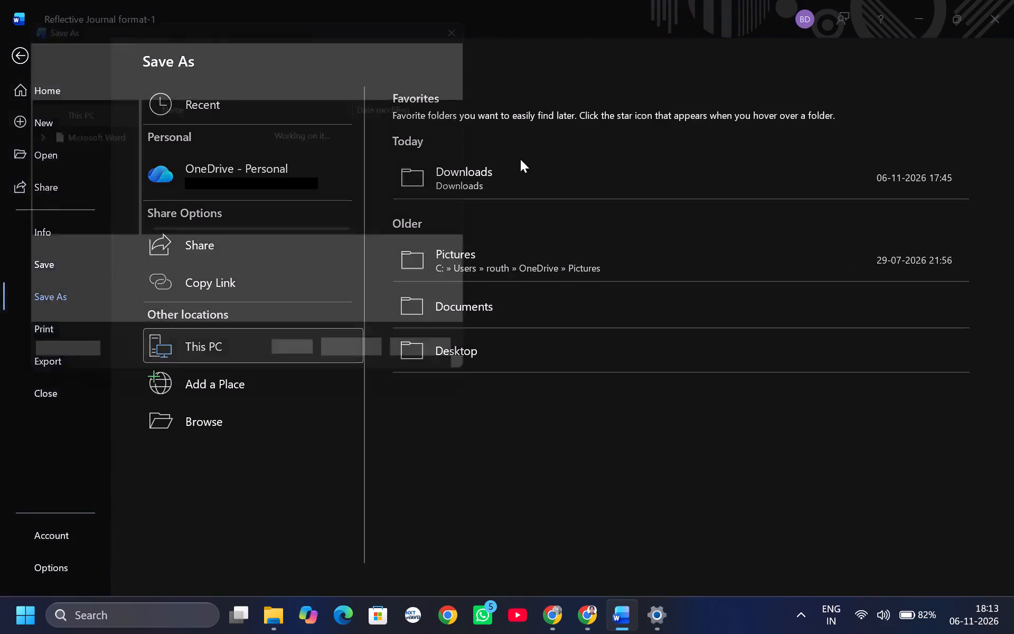
key(BackSpace)
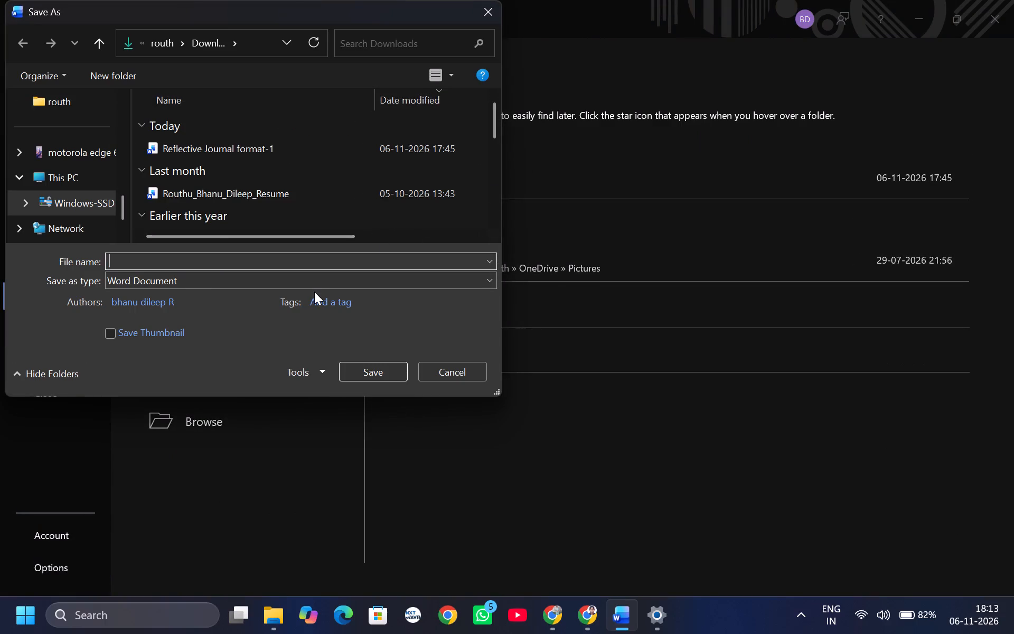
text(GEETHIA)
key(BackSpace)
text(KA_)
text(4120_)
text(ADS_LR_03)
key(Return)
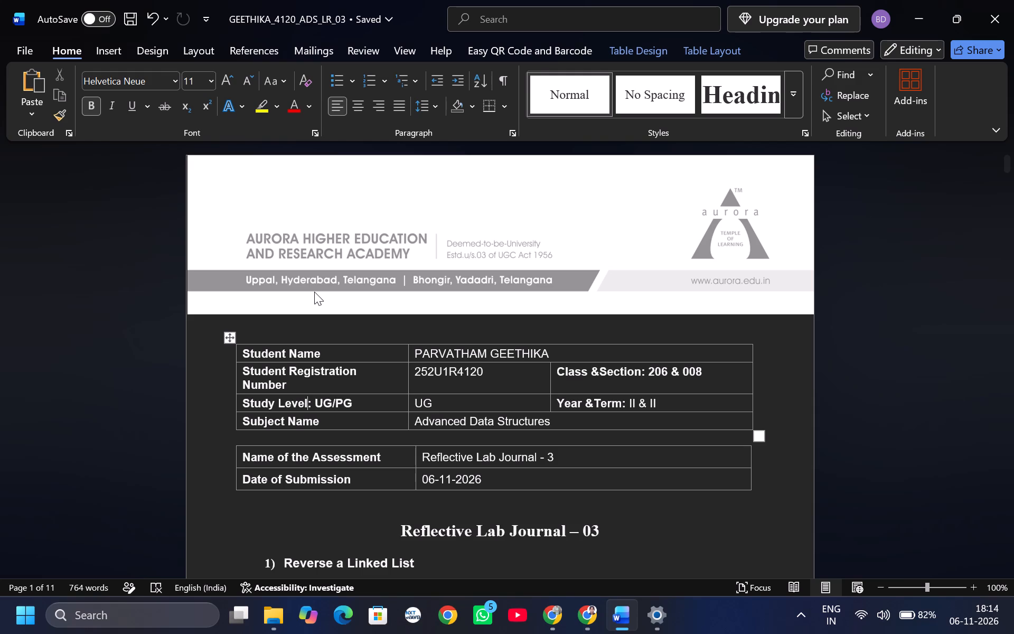
scroll(631, 283, down, 13)
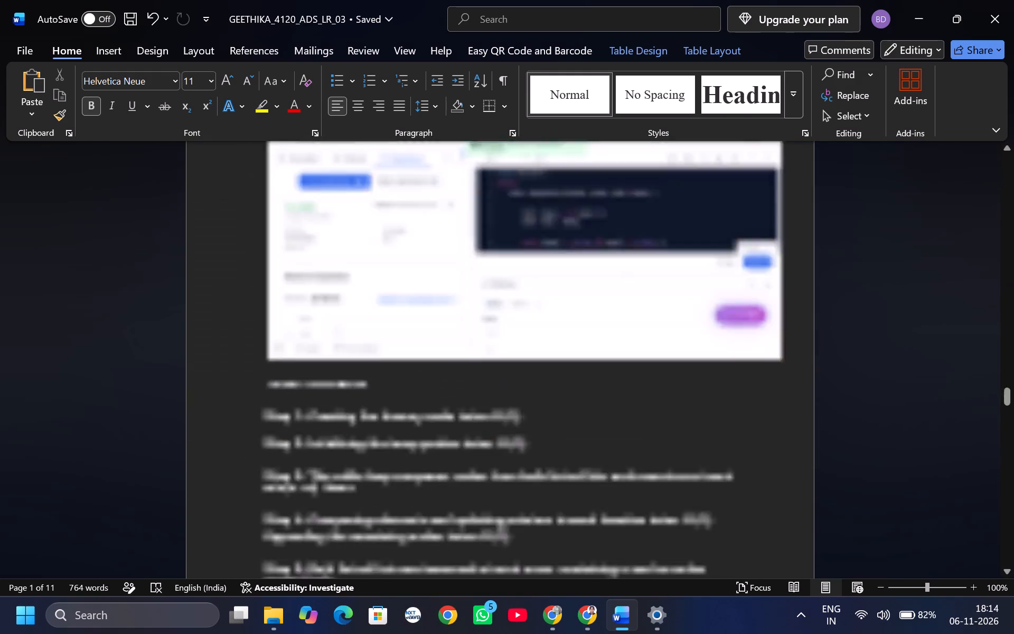
scroll(631, 283, down, 8)
scroll(631, 283, down, 20)
scroll(631, 283, down, 2)
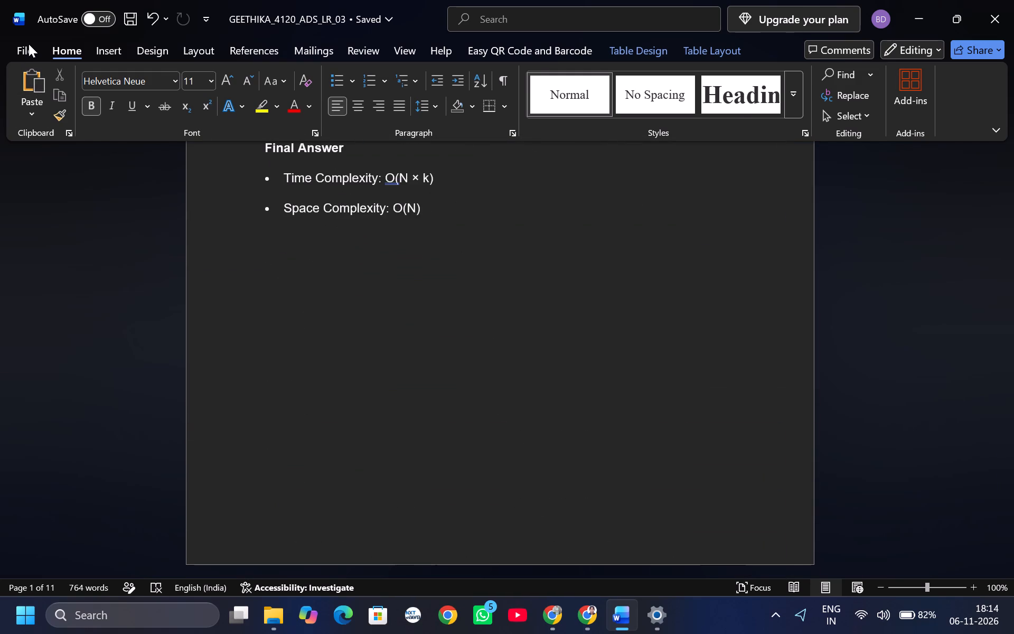
click(29, 44)
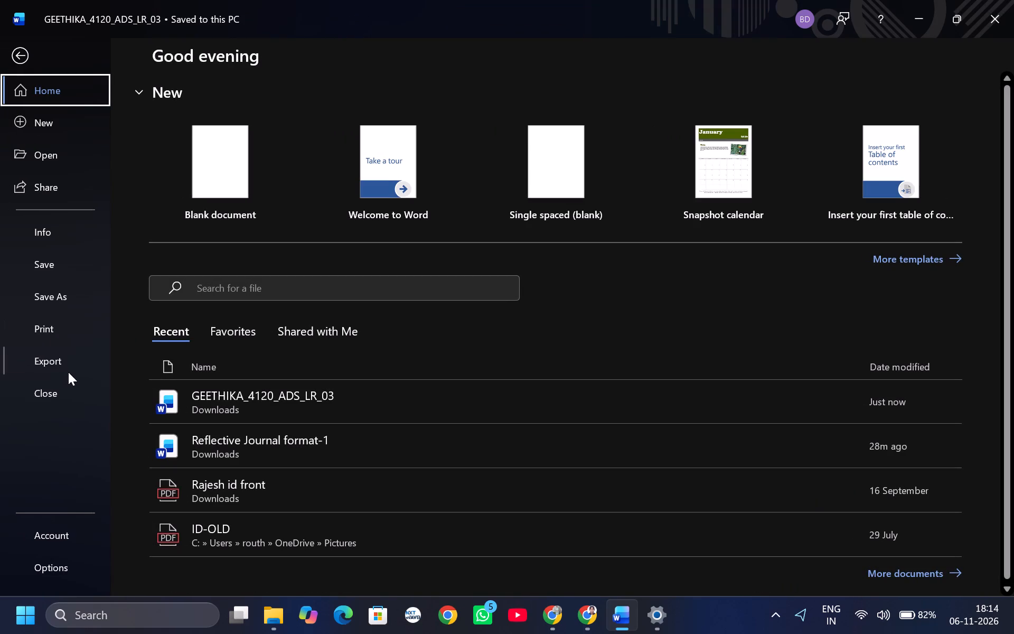
click(68, 372)
click(465, 221)
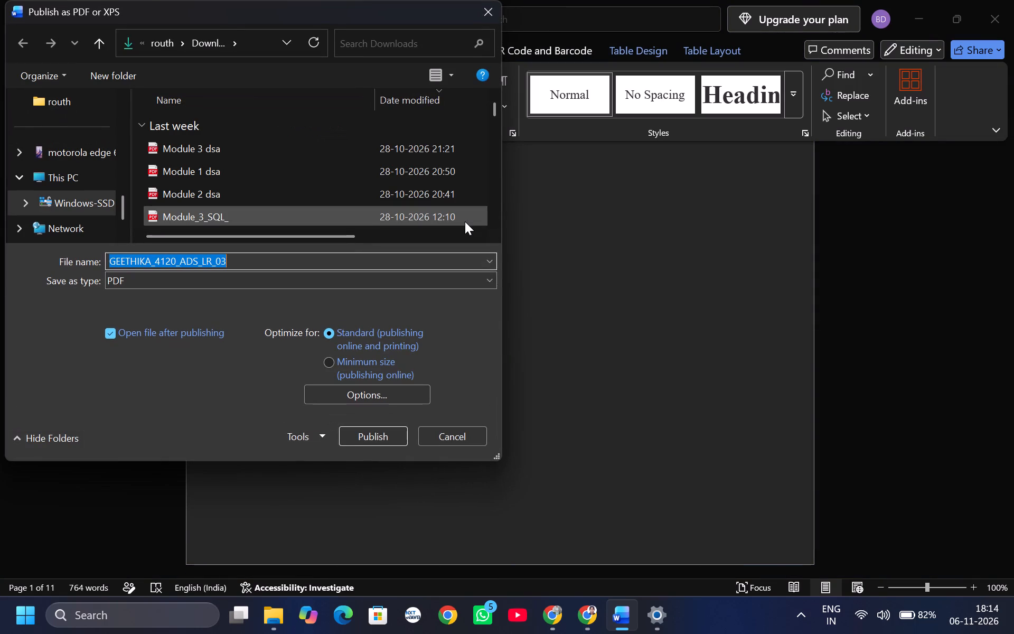
scroll(57, 129, up, 6)
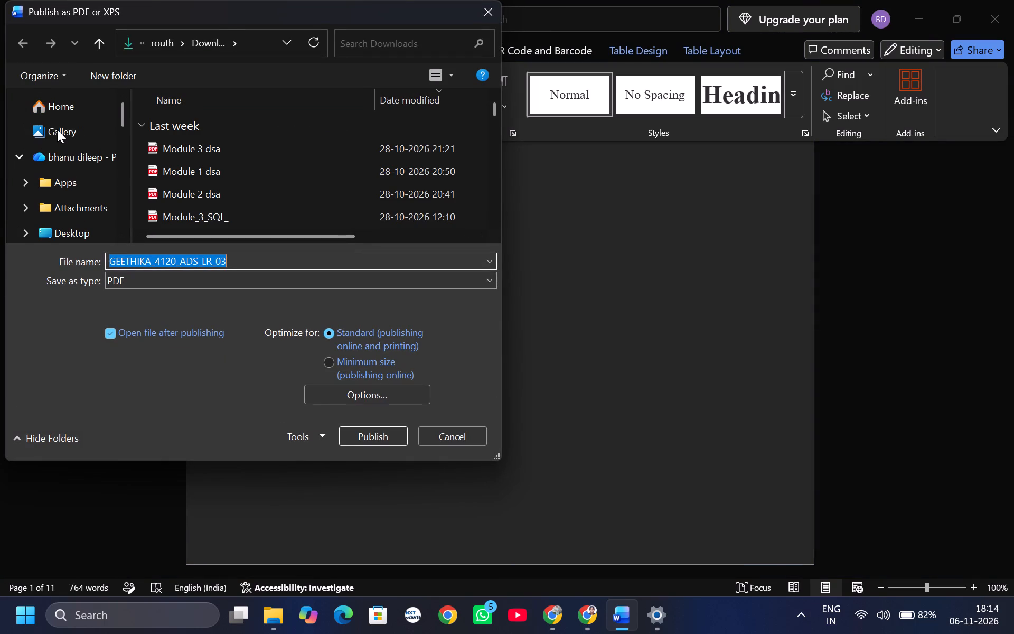
scroll(73, 207, down, 1)
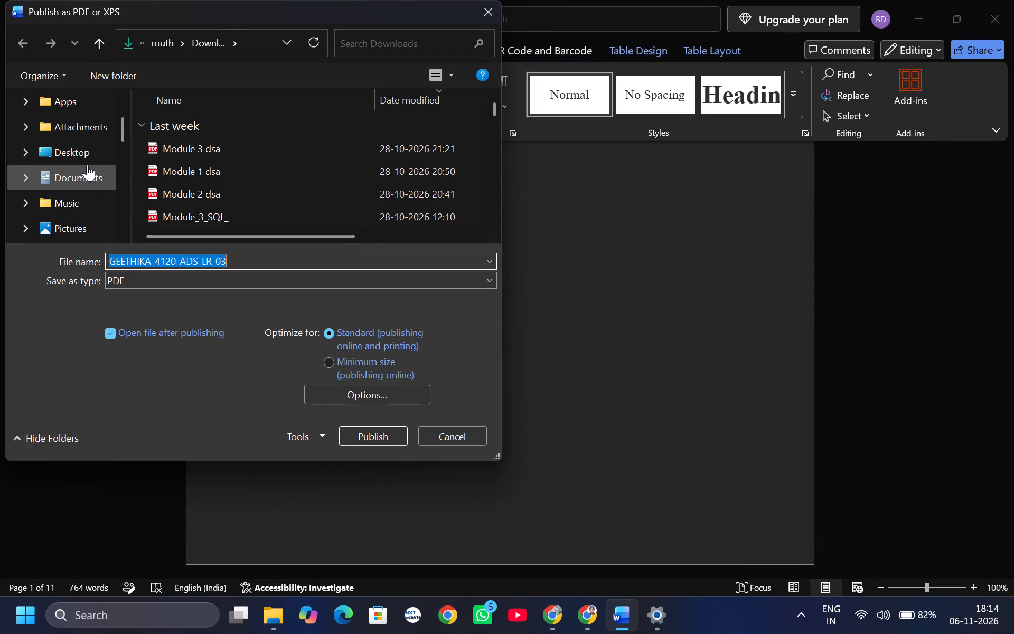
scroll(82, 184, down, 1)
click(77, 180)
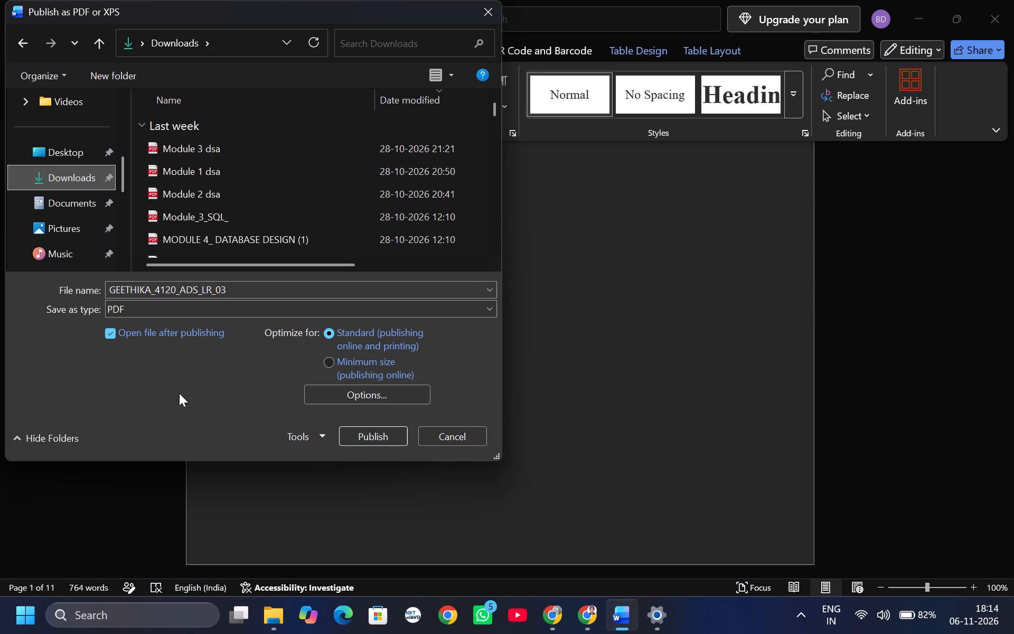
key(Return)
click(356, 439)
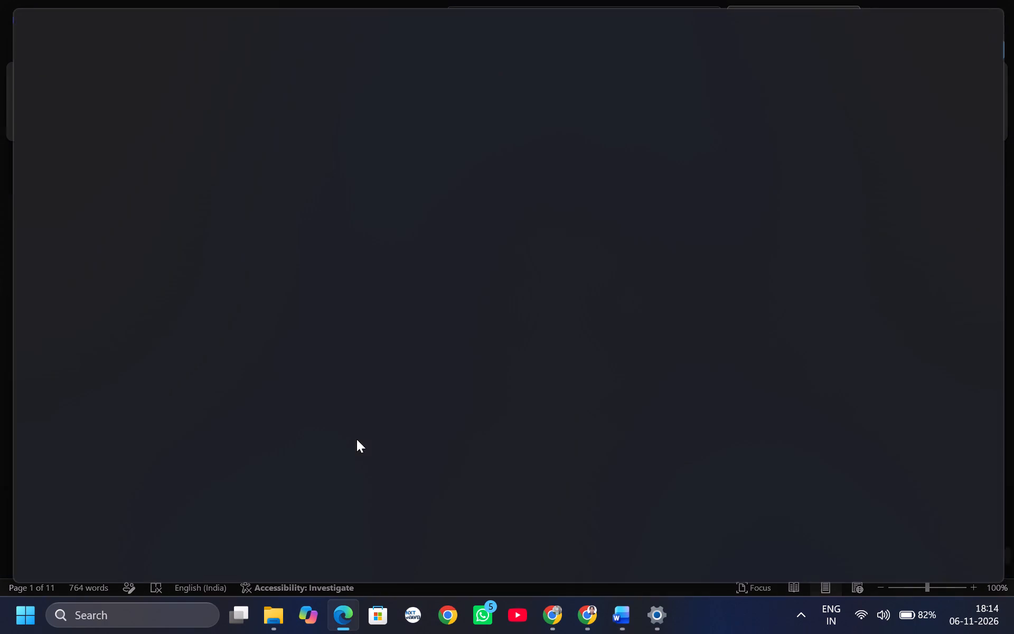
Review the exported PDF from the first page to the last, checking the screenshots, Output labels, complexity equations and page breaks.
scroll(356, 439, down, 3)
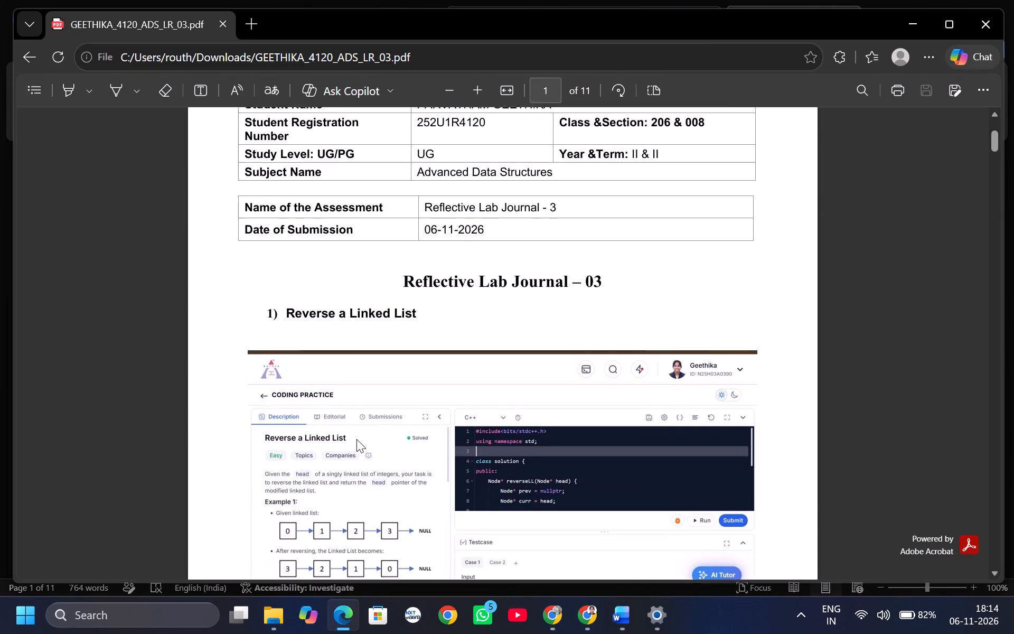
scroll(356, 439, down, 5)
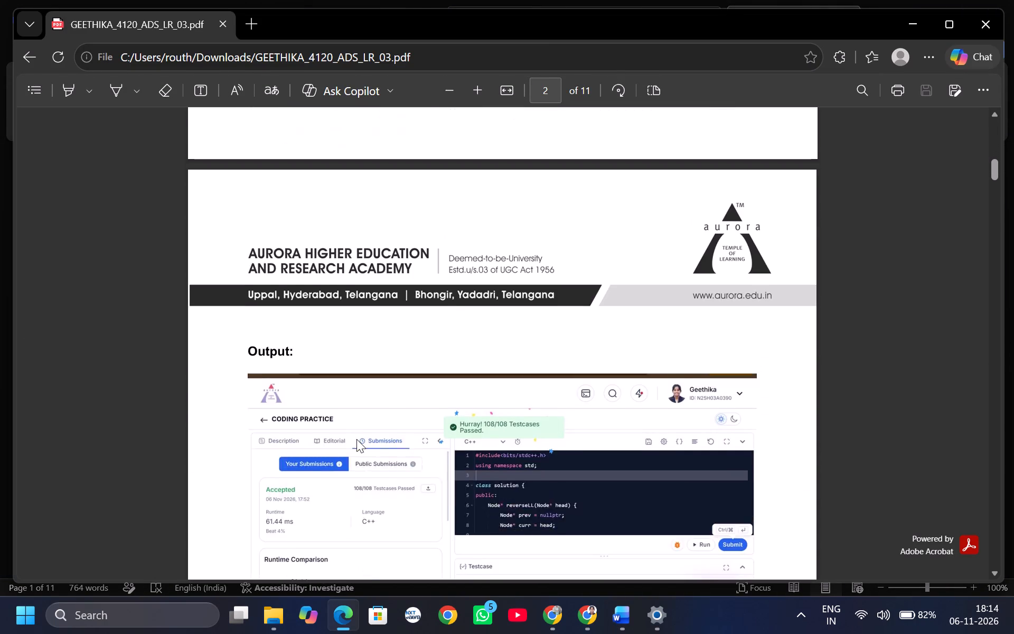
scroll(356, 439, down, 5)
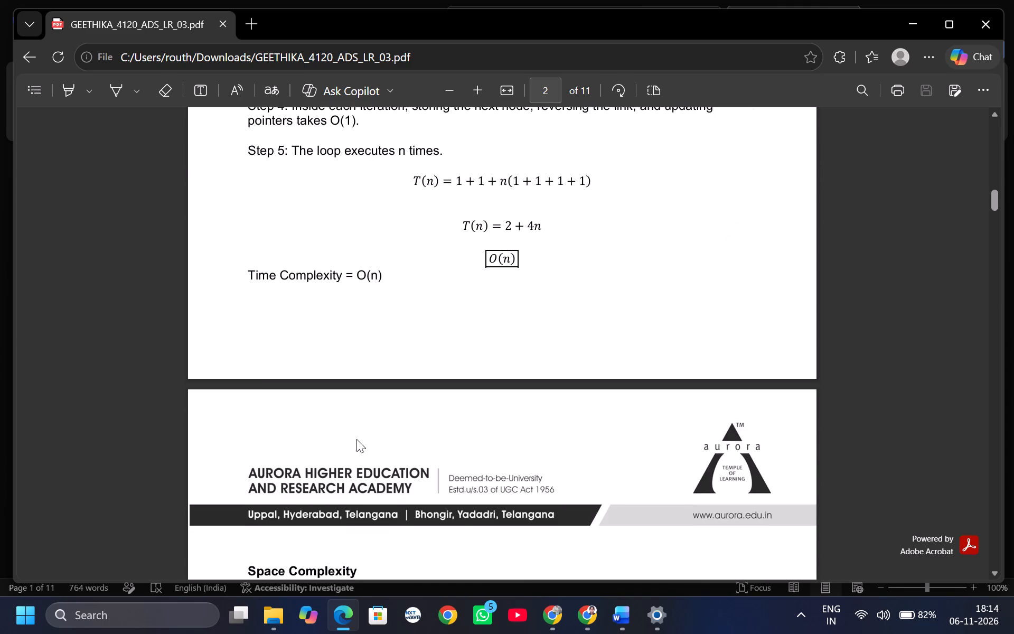
scroll(356, 439, down, 4)
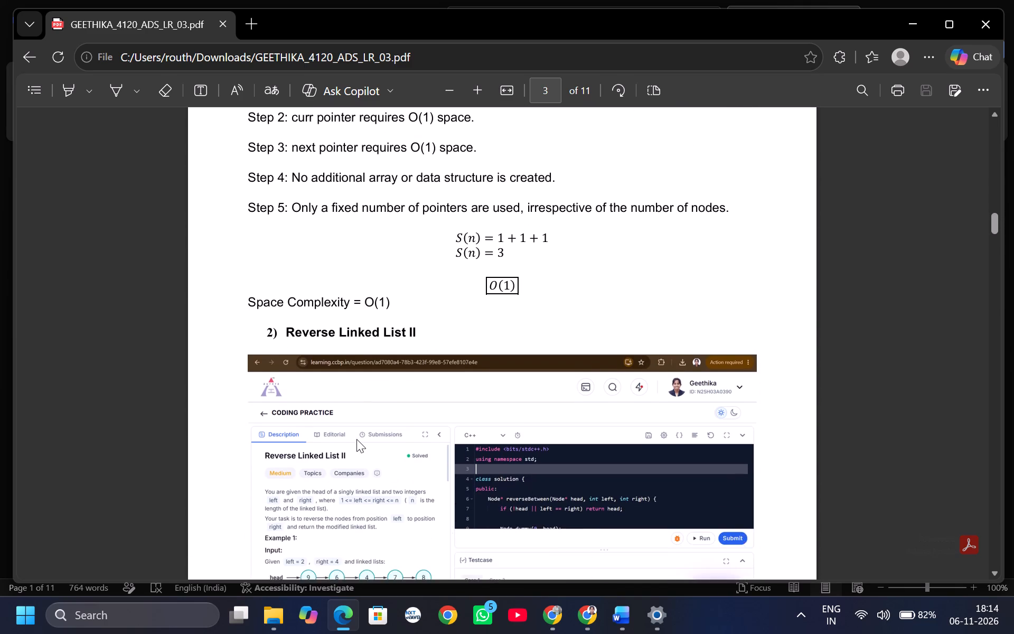
scroll(356, 439, down, 3)
scroll(356, 439, up, 1)
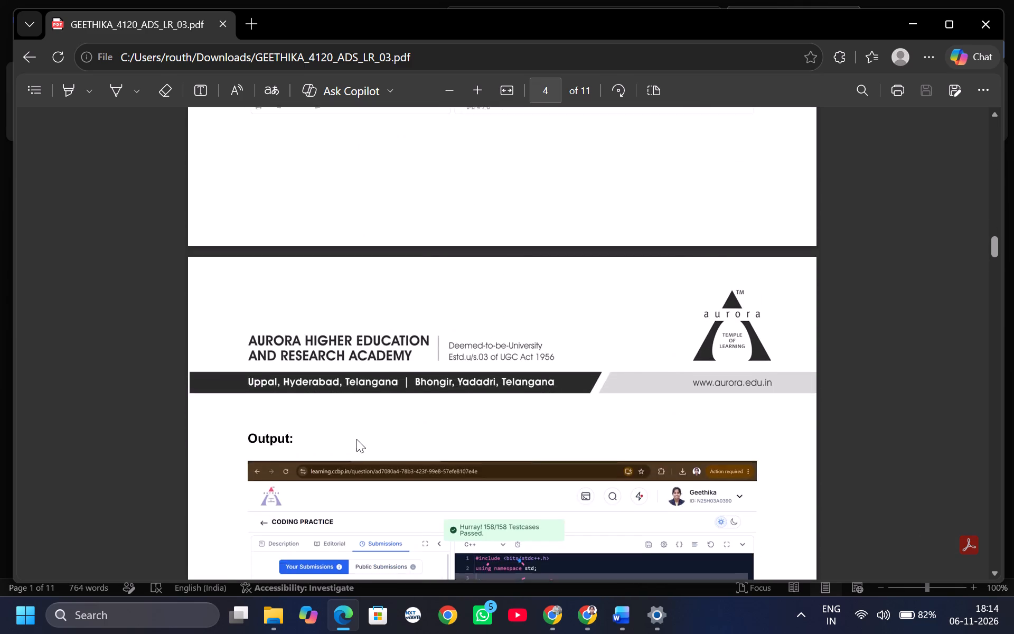
scroll(356, 439, up, 1)
scroll(356, 439, down, 3)
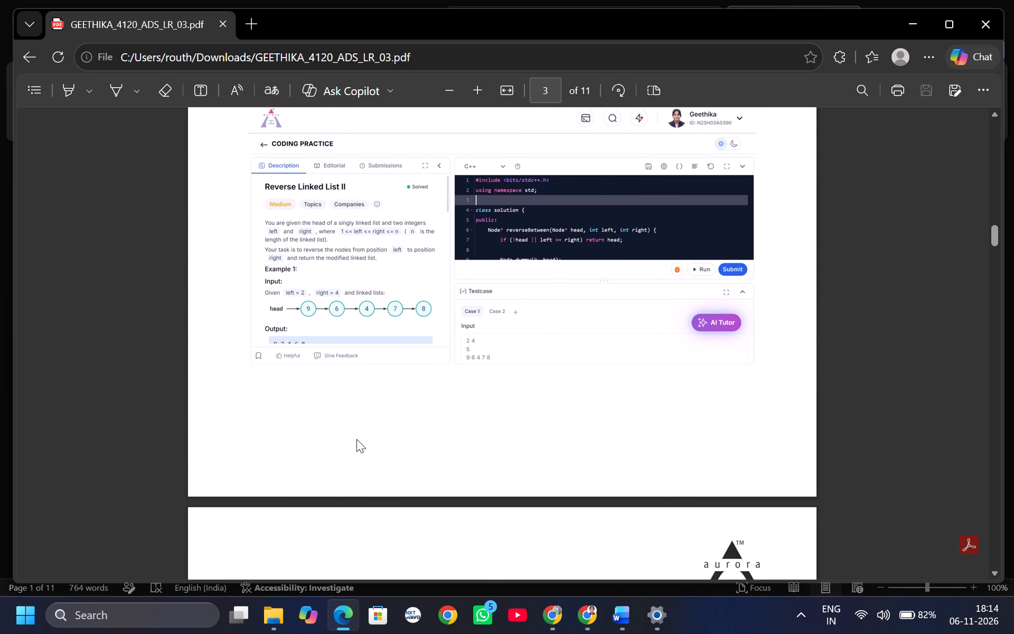
scroll(356, 439, down, 5)
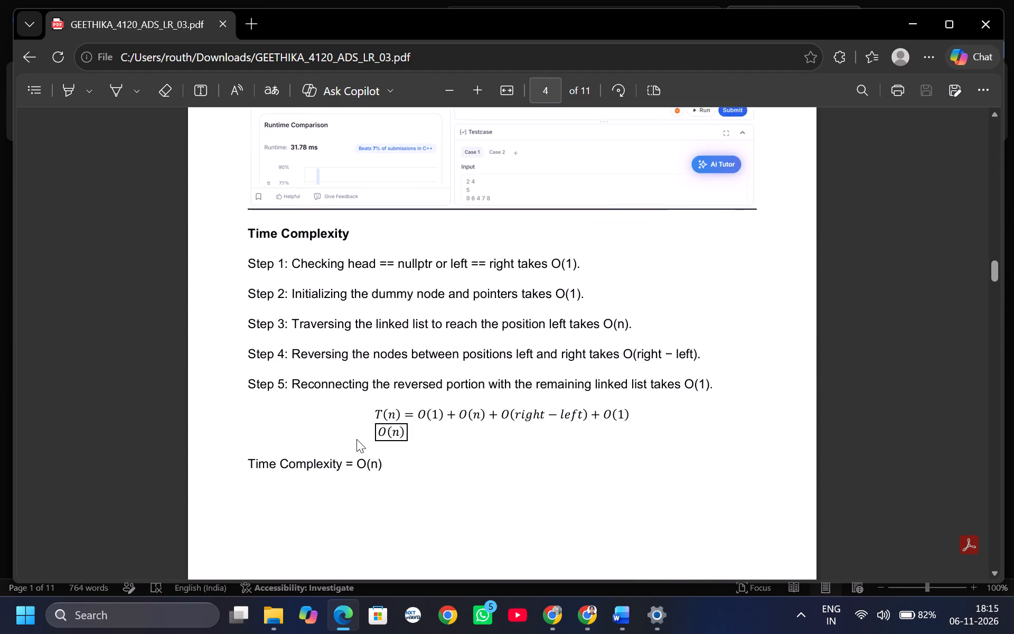
scroll(356, 439, down, 5)
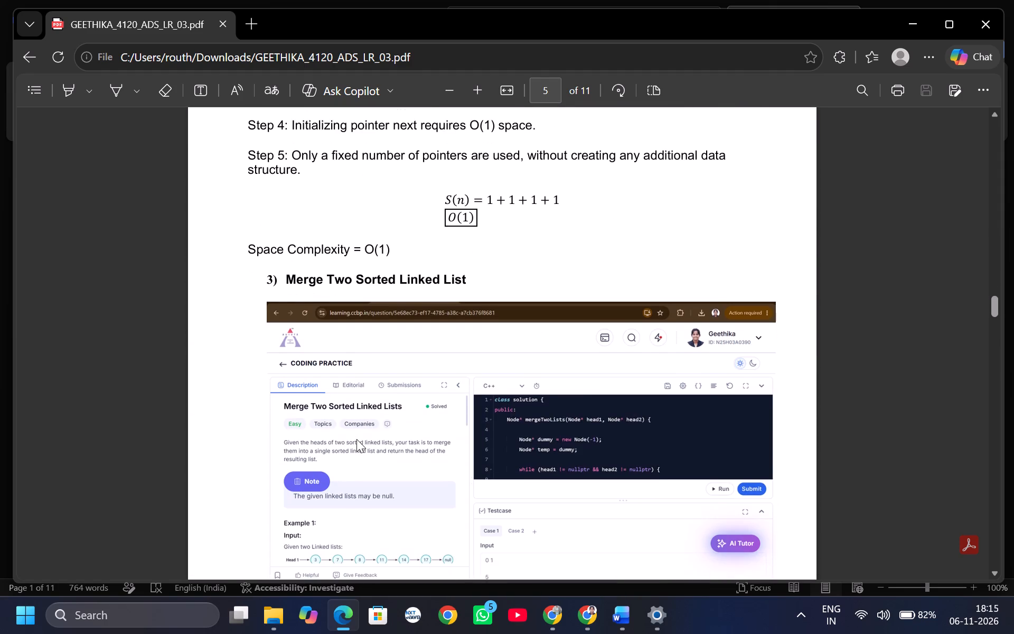
scroll(356, 439, down, 5)
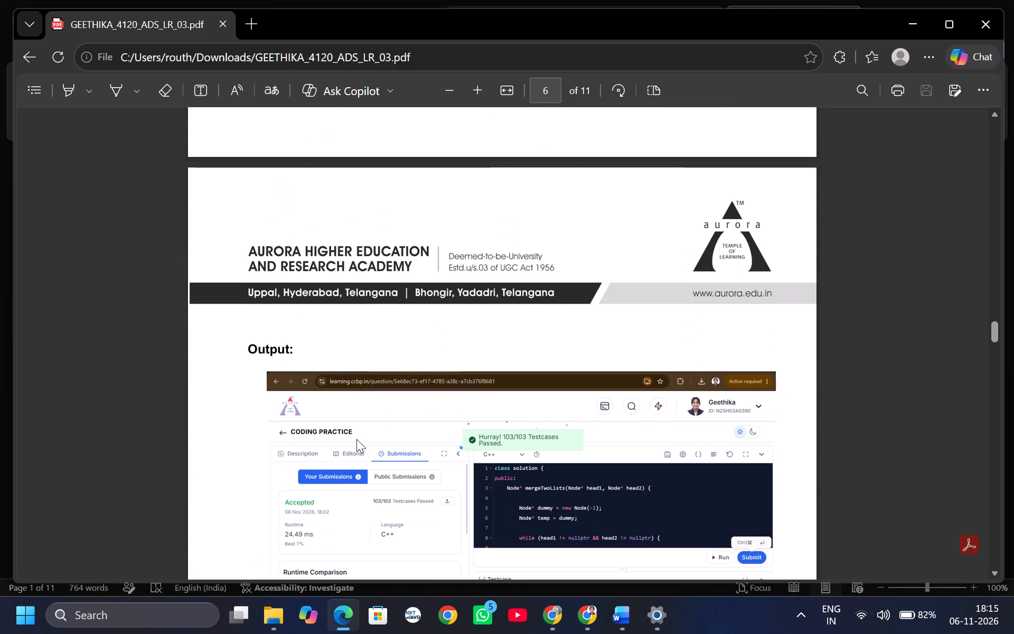
scroll(356, 439, down, 4)
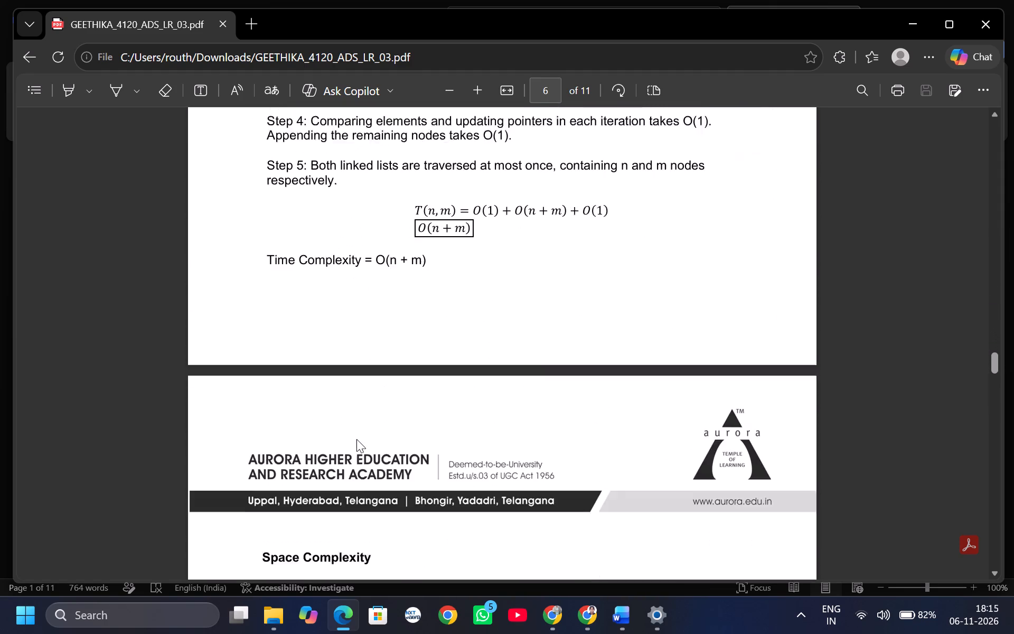
scroll(356, 439, down, 4)
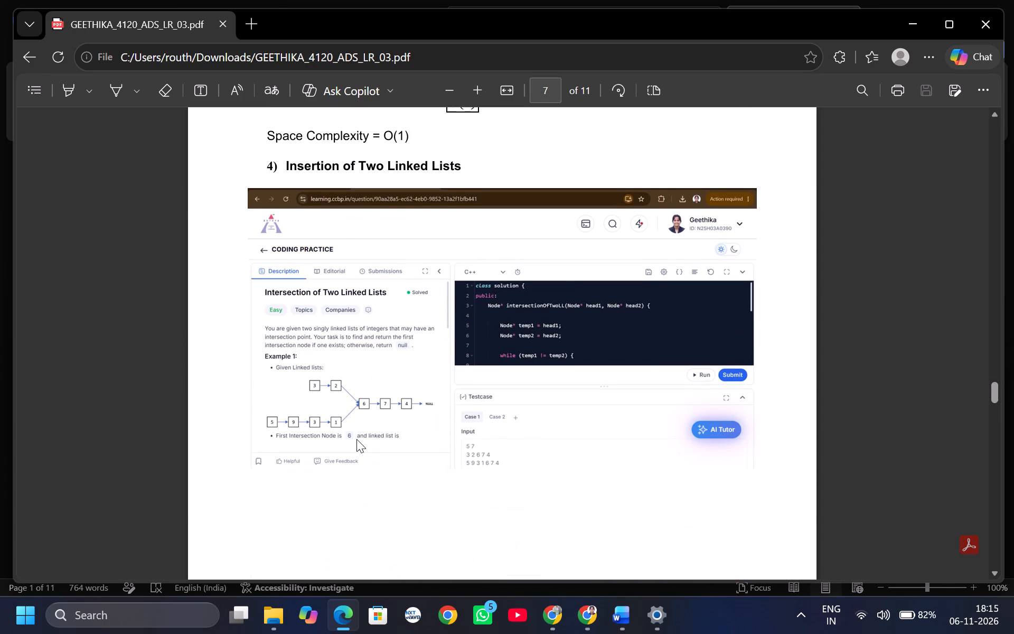
scroll(356, 439, down, 1)
scroll(356, 439, up, 1)
scroll(356, 439, down, 3)
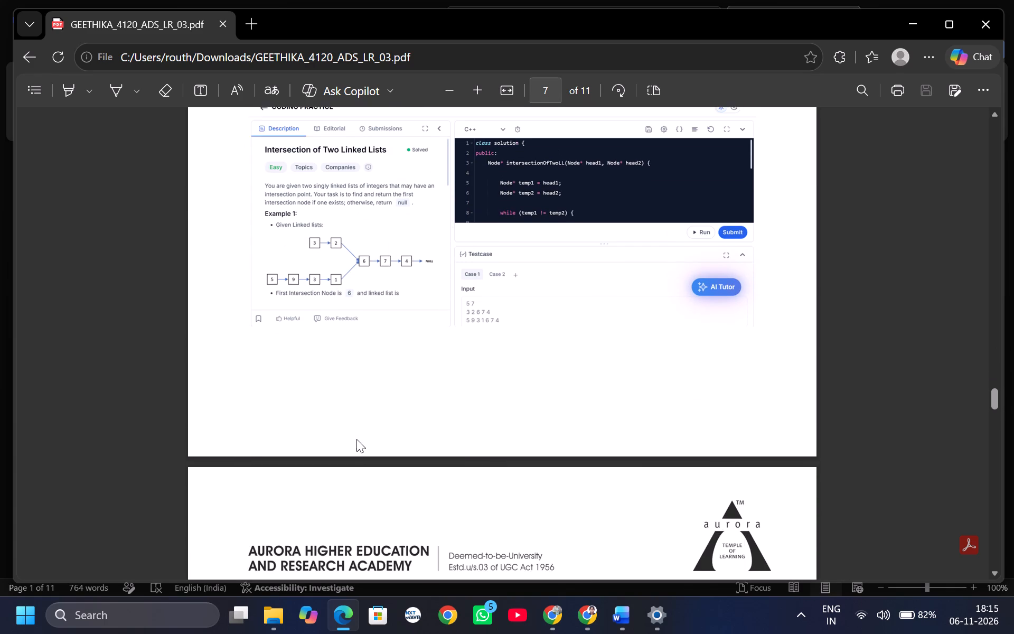
scroll(356, 439, down, 3)
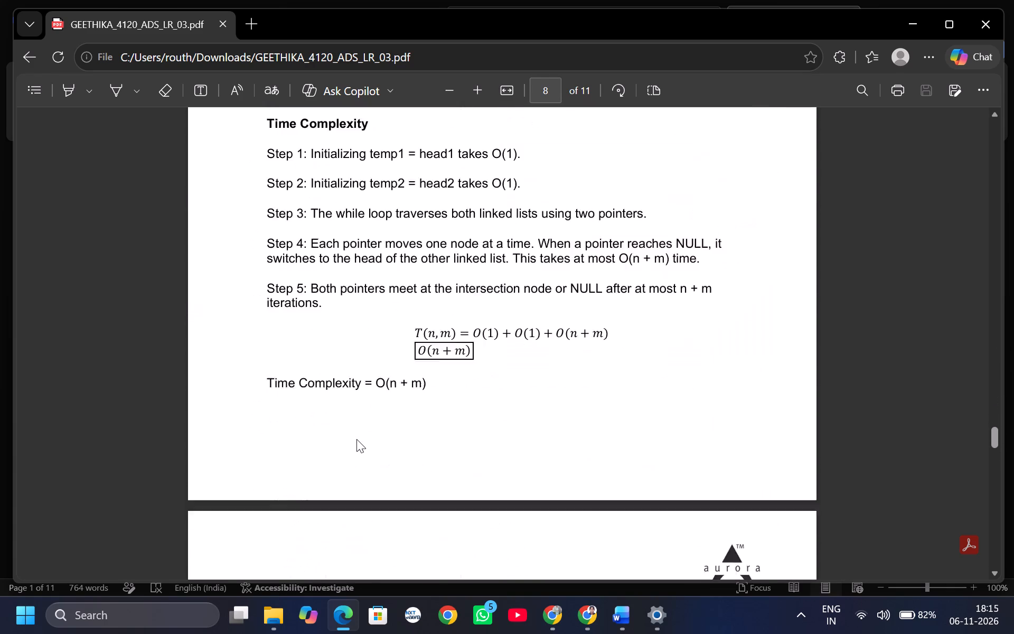
scroll(356, 439, down, 6)
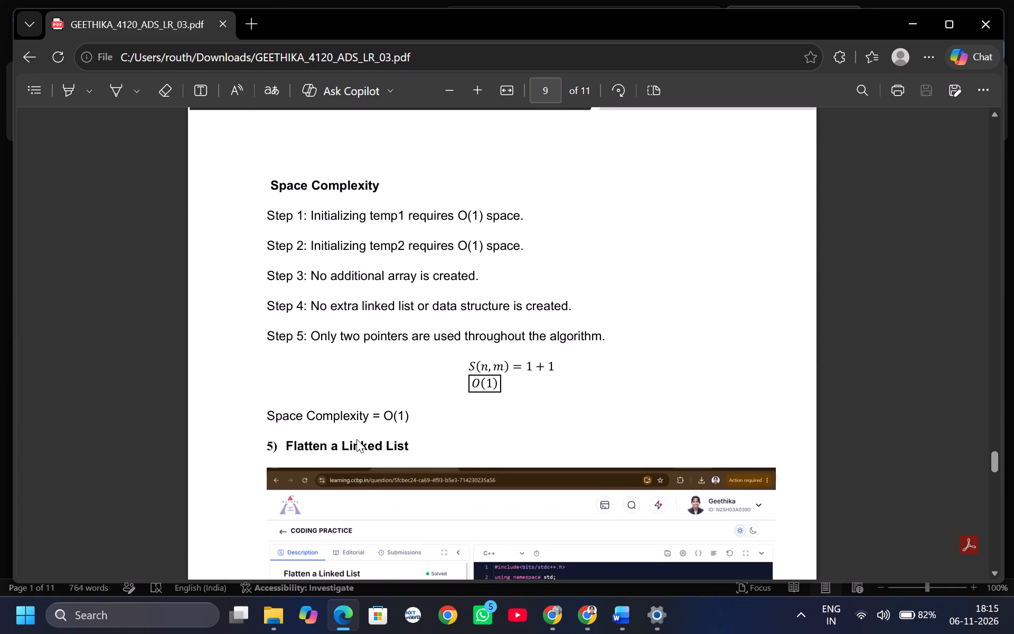
scroll(356, 439, down, 6)
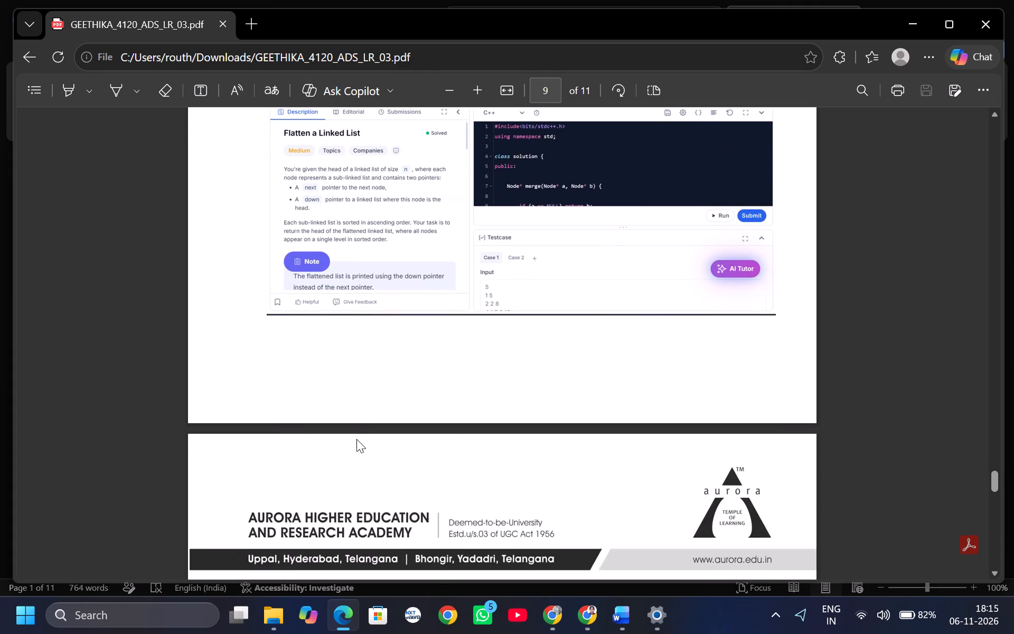
scroll(356, 439, down, 6)
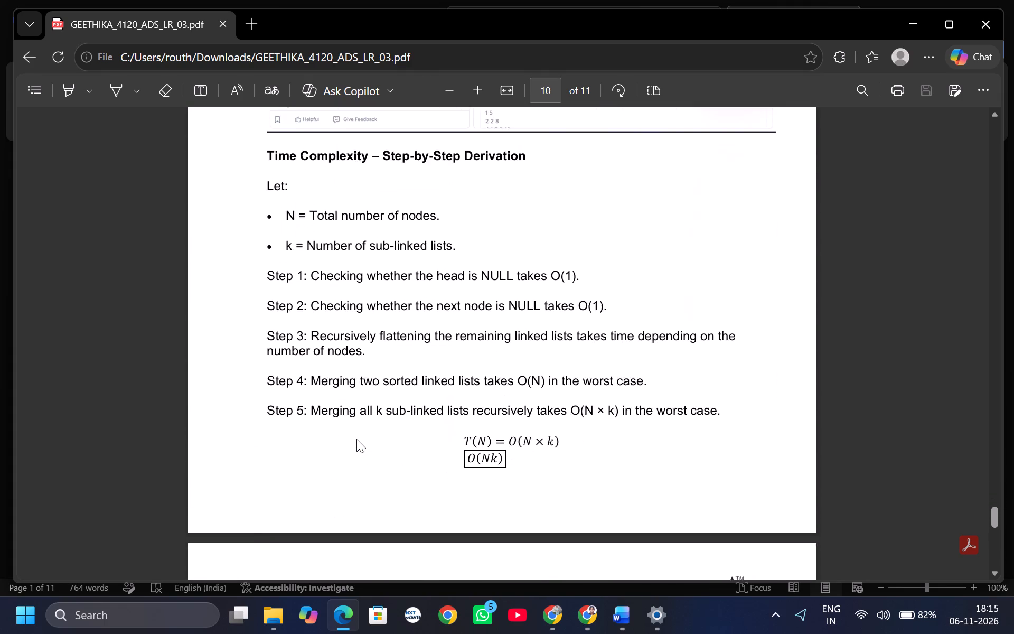
scroll(356, 439, down, 2)
In the Word journal, remove the blank line above the Space Complexity heading on page 9 and save the document.
scroll(356, 439, up, 2)
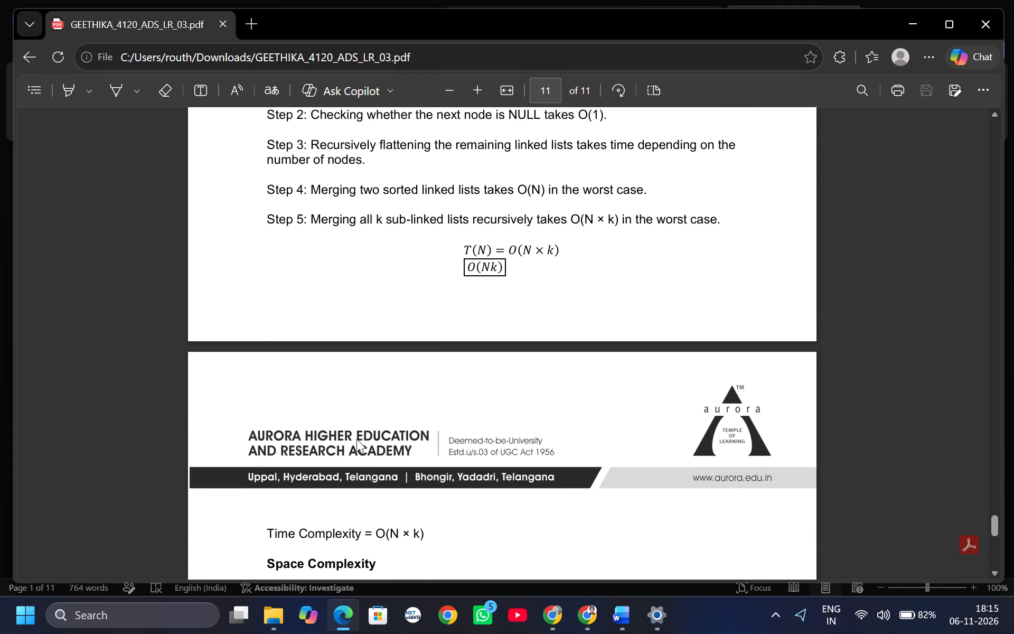
scroll(356, 439, up, 7)
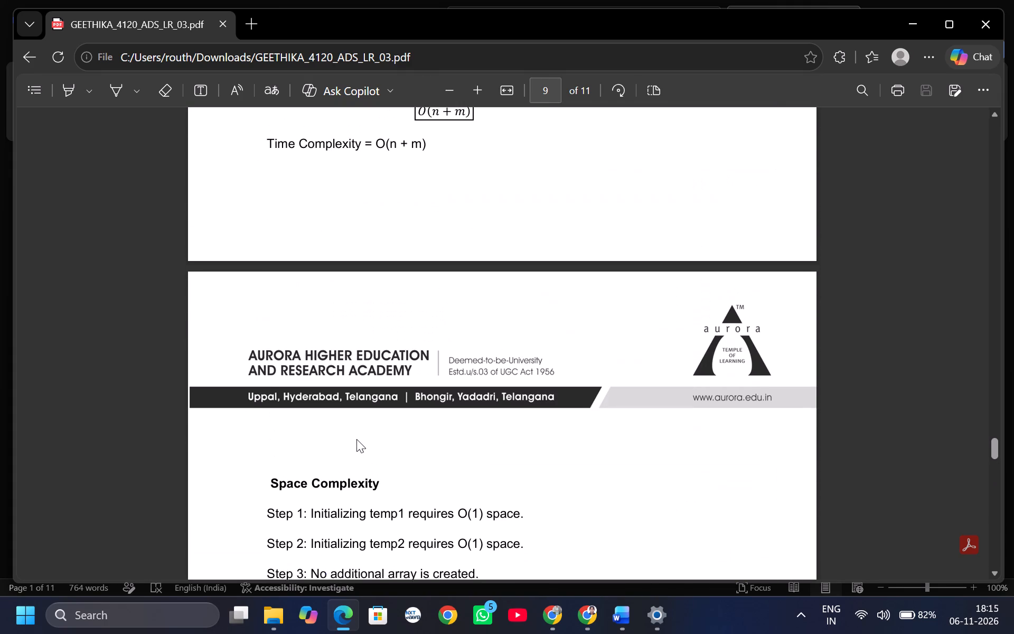
scroll(356, 439, up, 3)
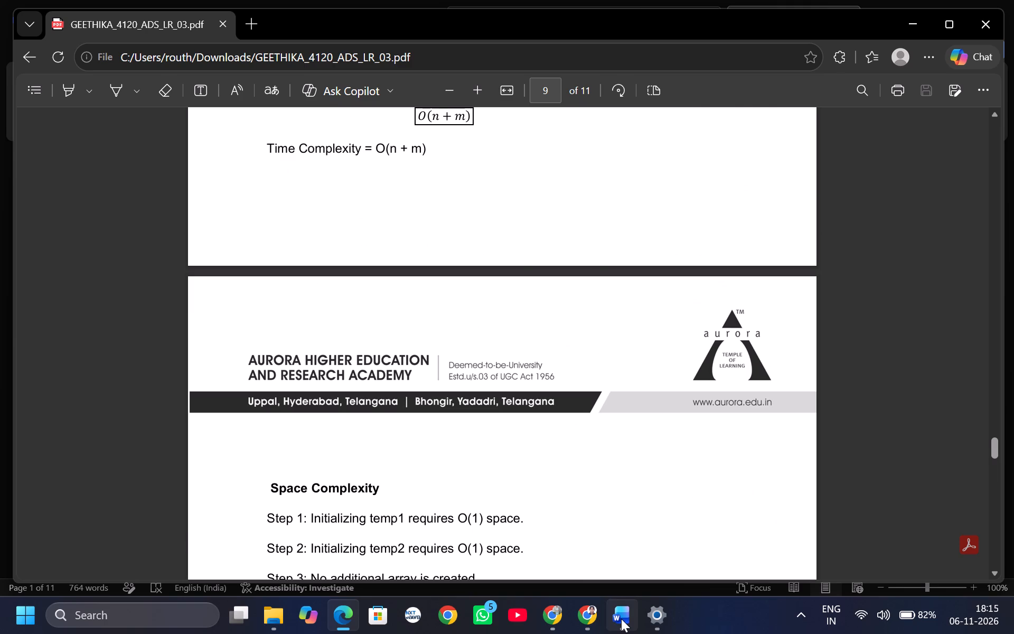
click(621, 619)
scroll(507, 381, up, 3)
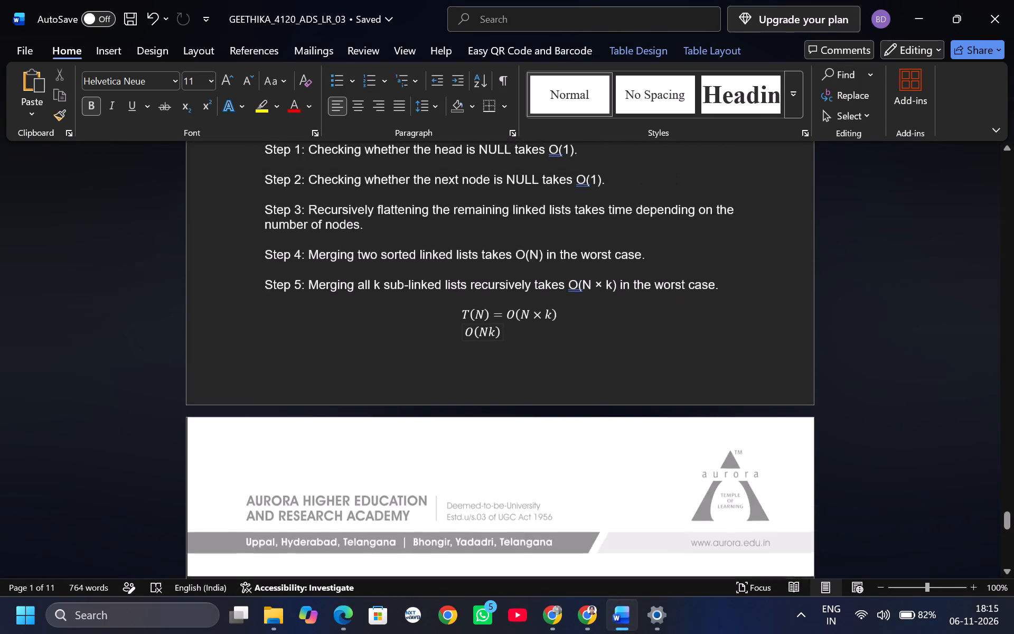
scroll(507, 381, up, 3)
scroll(407, 259, up, 1)
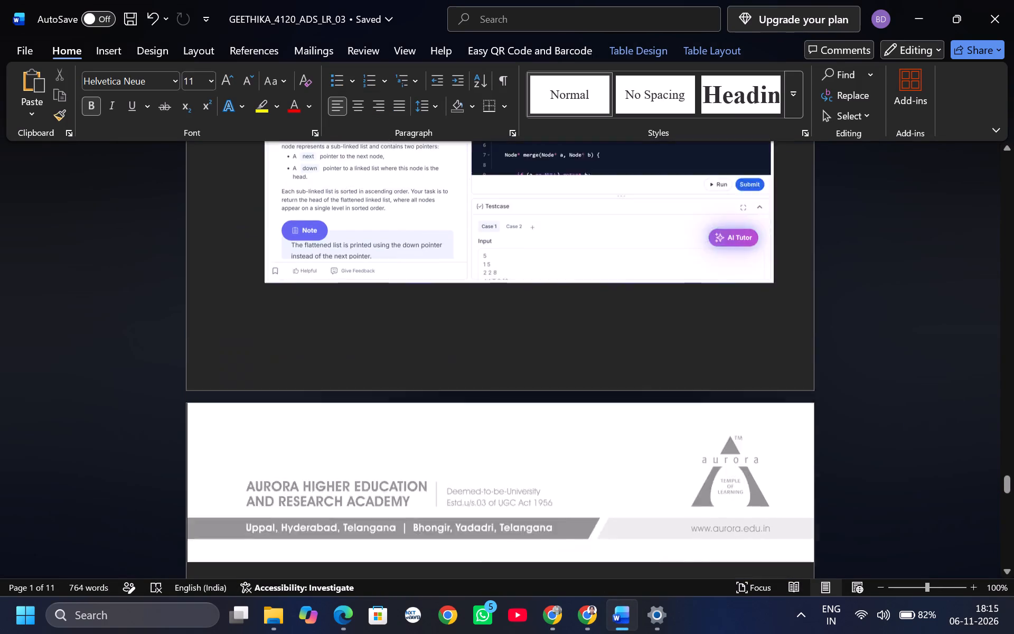
scroll(407, 259, up, 5)
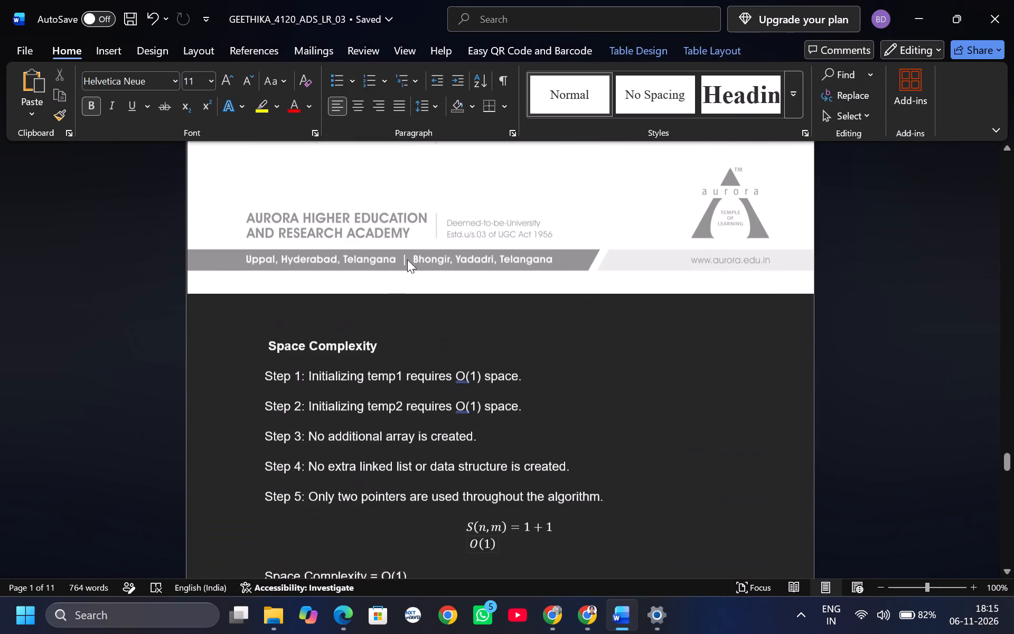
click(273, 337)
key(BackSpace)
key(BackSpace)
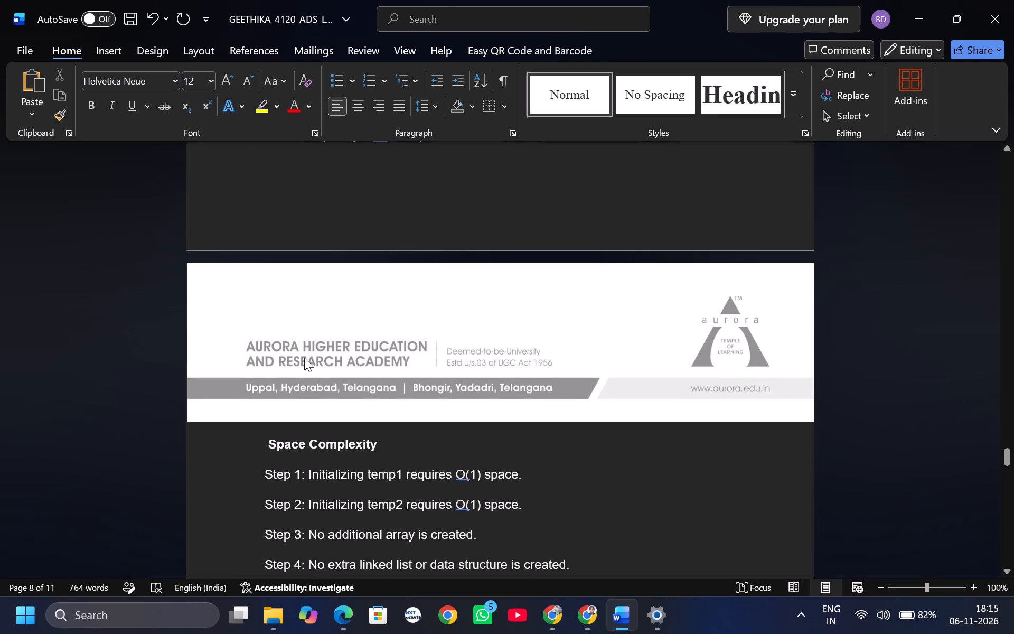
key(ctrl+s)
click(30, 48)
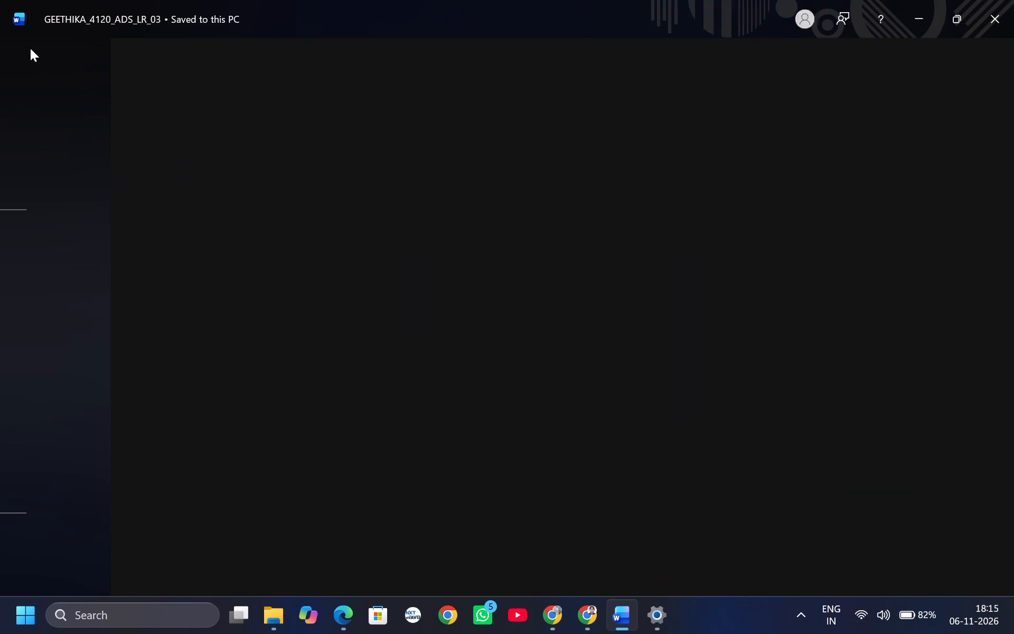
click(59, 356)
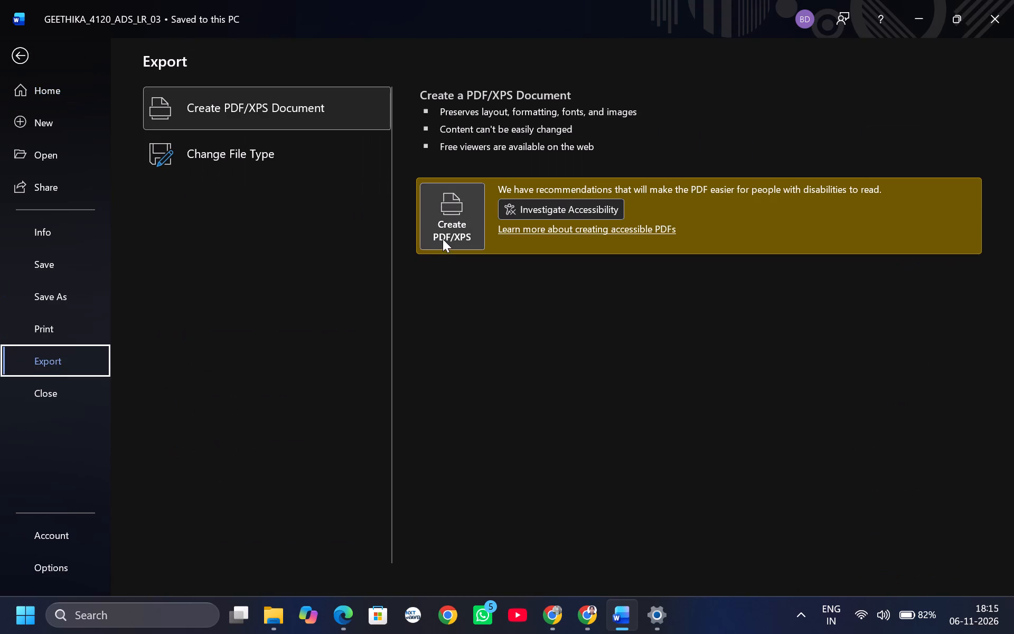
click(443, 239)
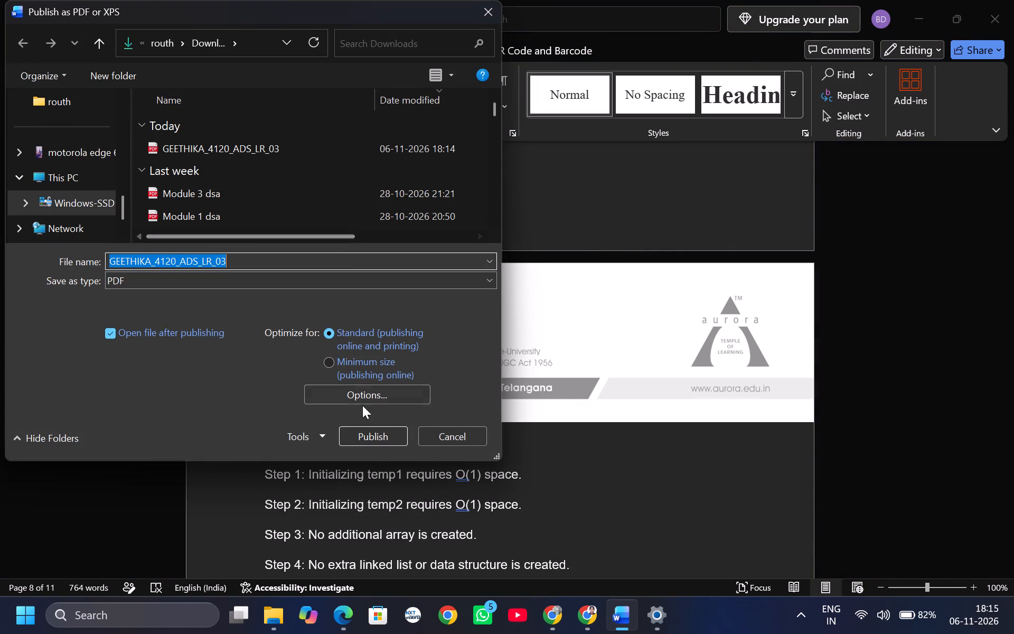
click(382, 436)
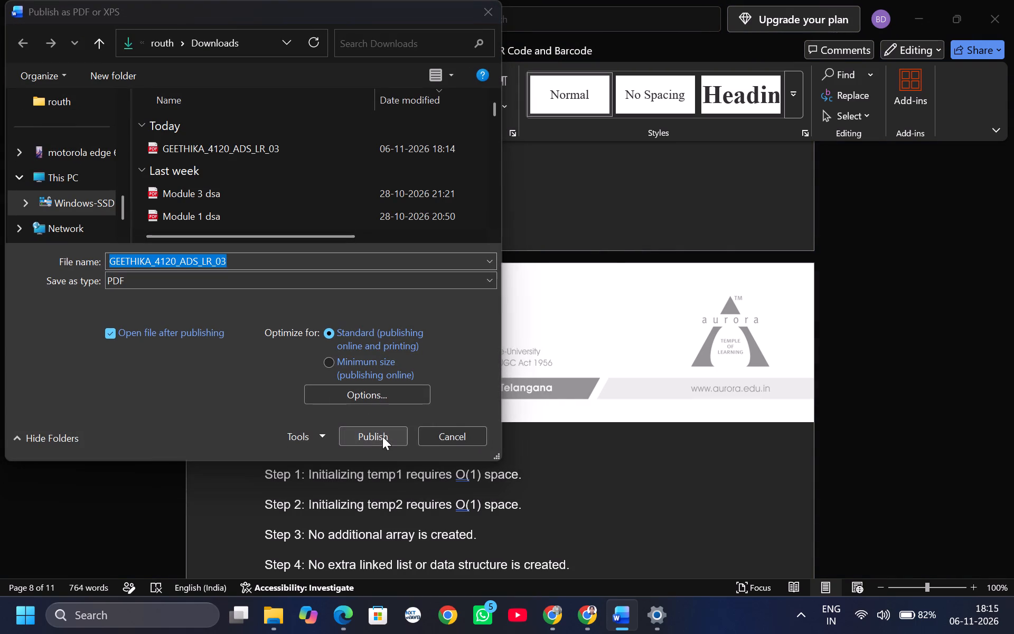
click(546, 310)
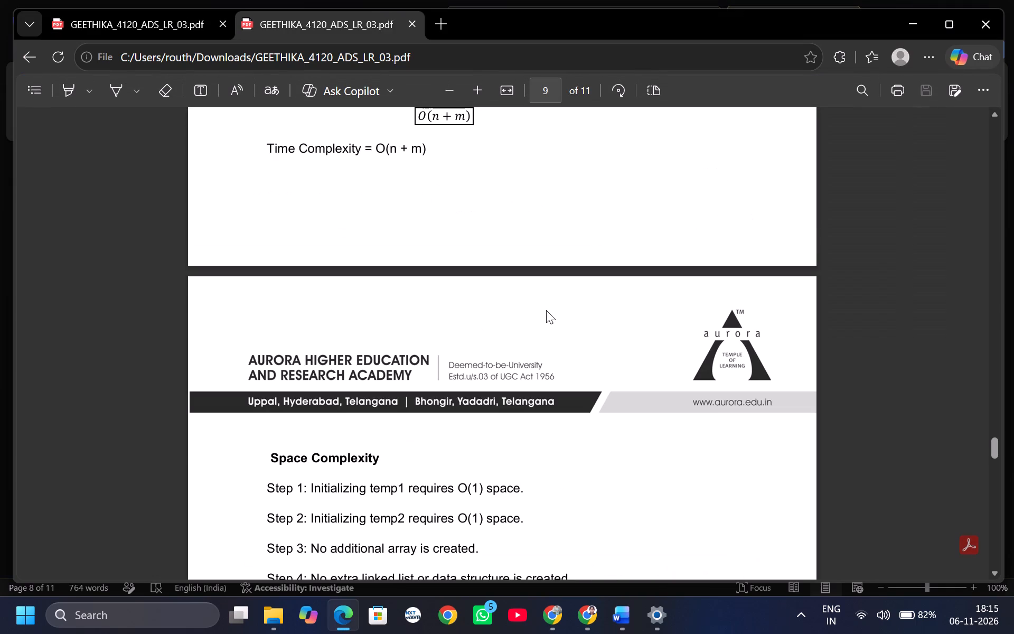
In the Word journal, add a blank line below the Flatten a Linked List problem screenshot so Output: starts page 10, and save.
scroll(546, 310, down, 1)
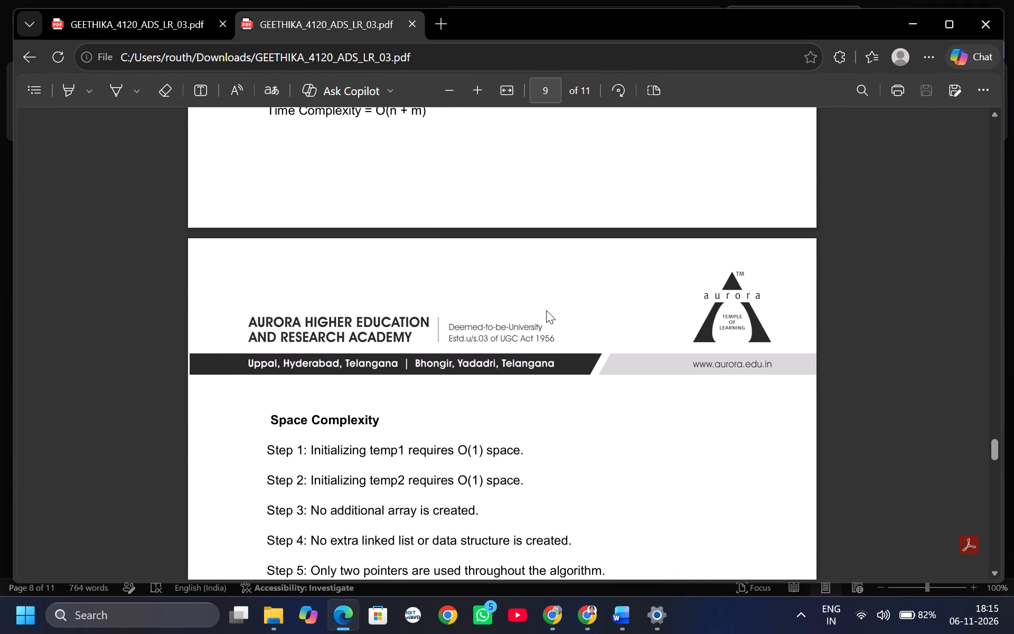
scroll(546, 310, down, 6)
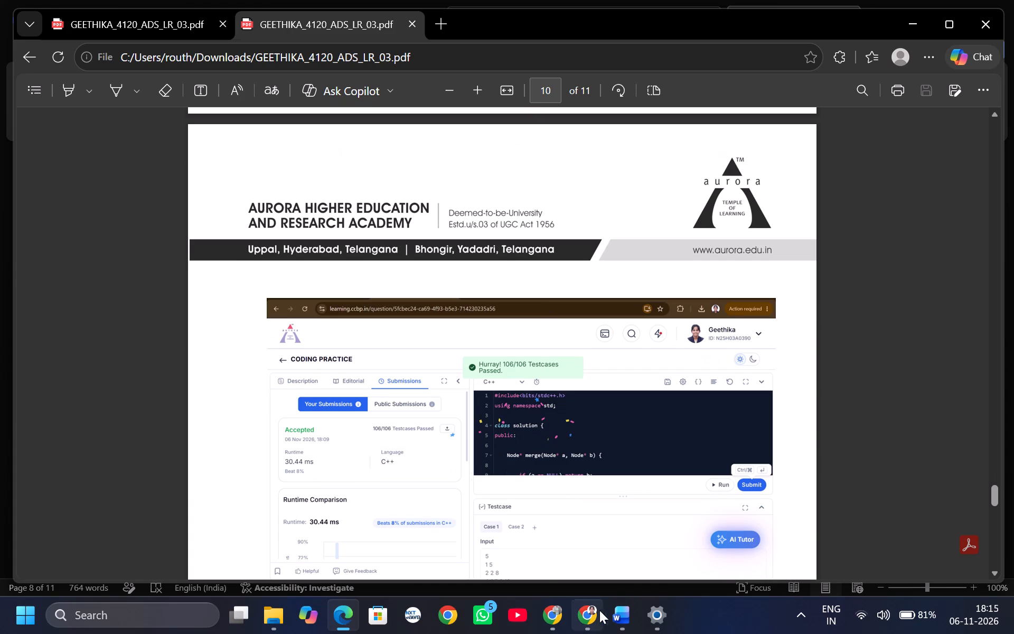
click(611, 621)
scroll(524, 435, down, 3)
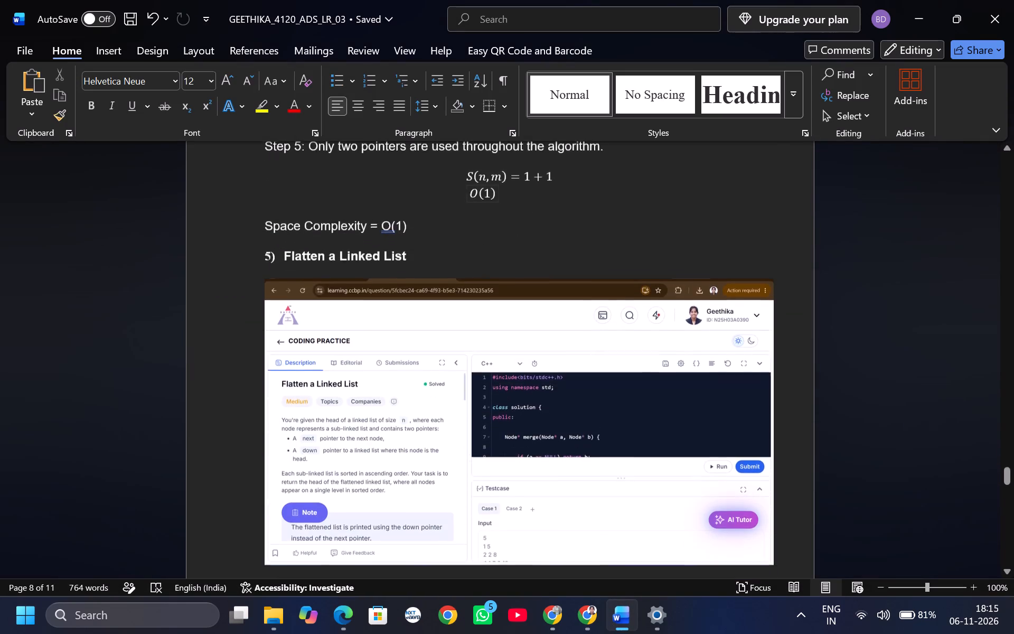
scroll(524, 435, down, 1)
click(361, 242)
key(Return)
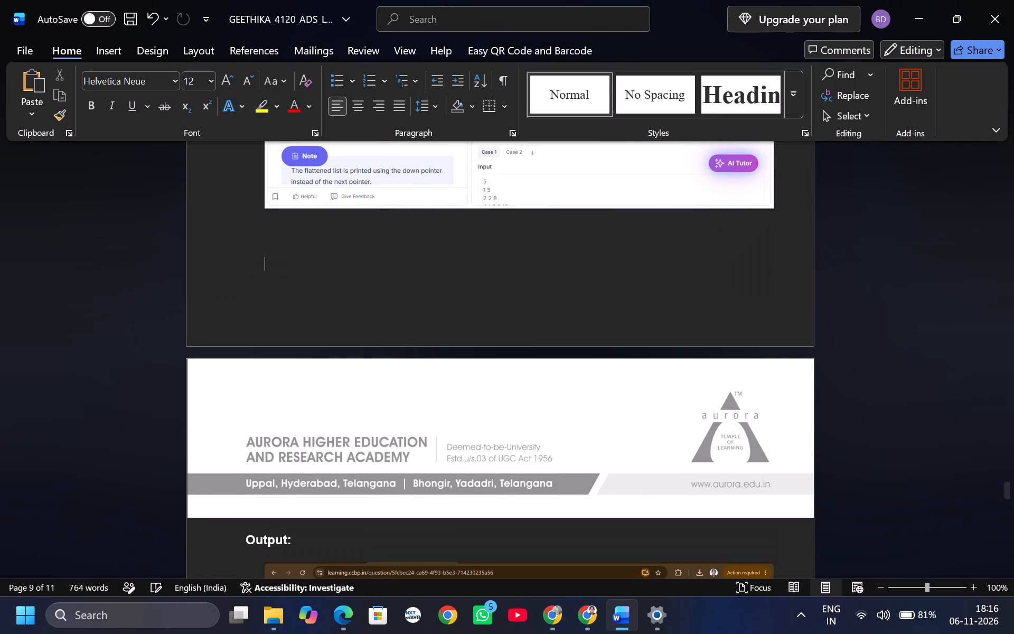
scroll(361, 242, down, 3)
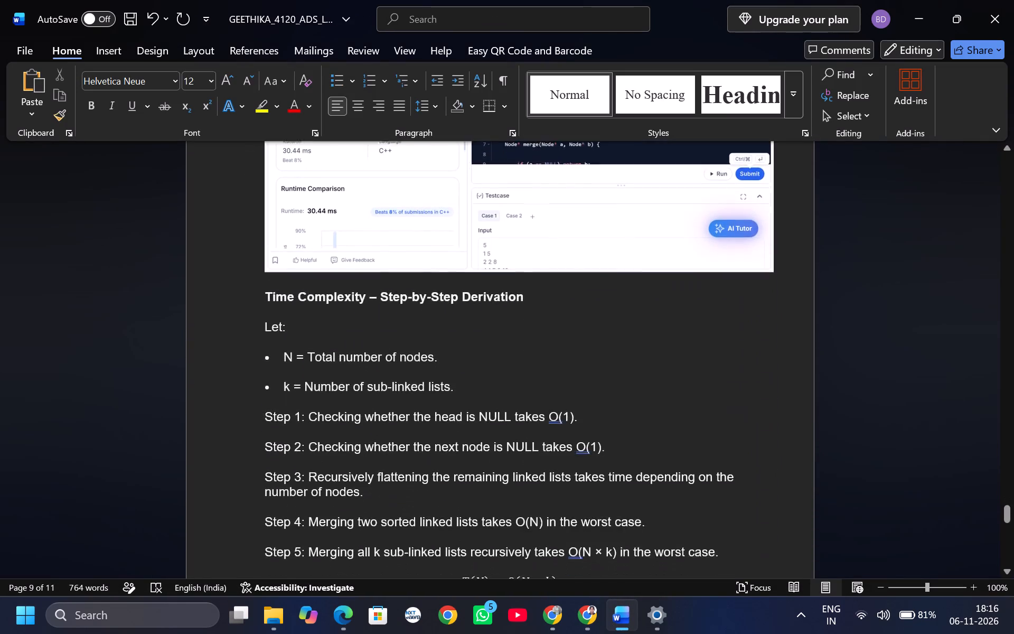
scroll(361, 242, down, 5)
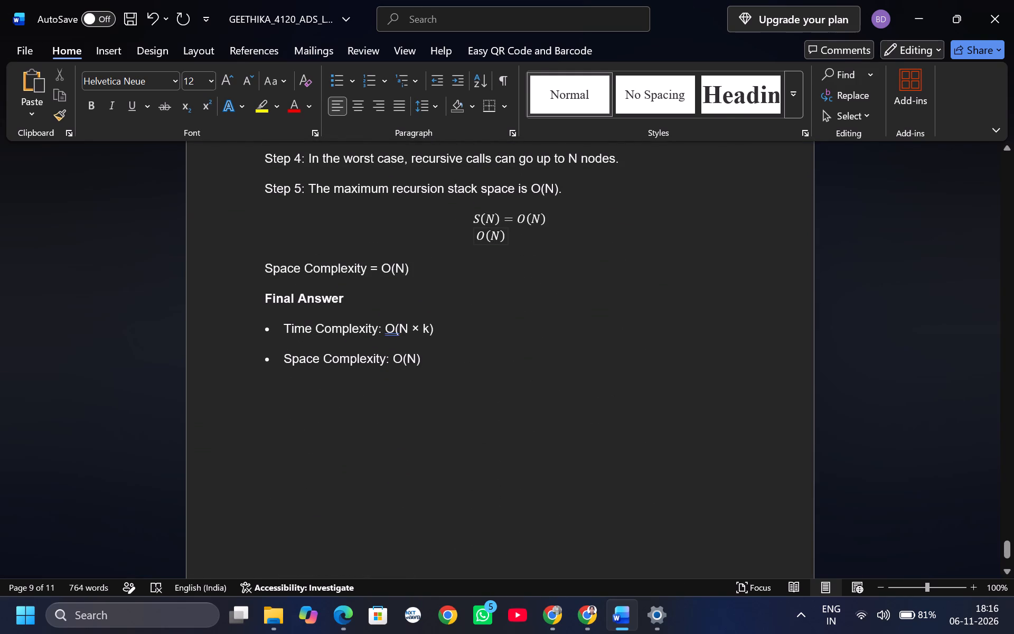
key(ctrl+s)
click(33, 46)
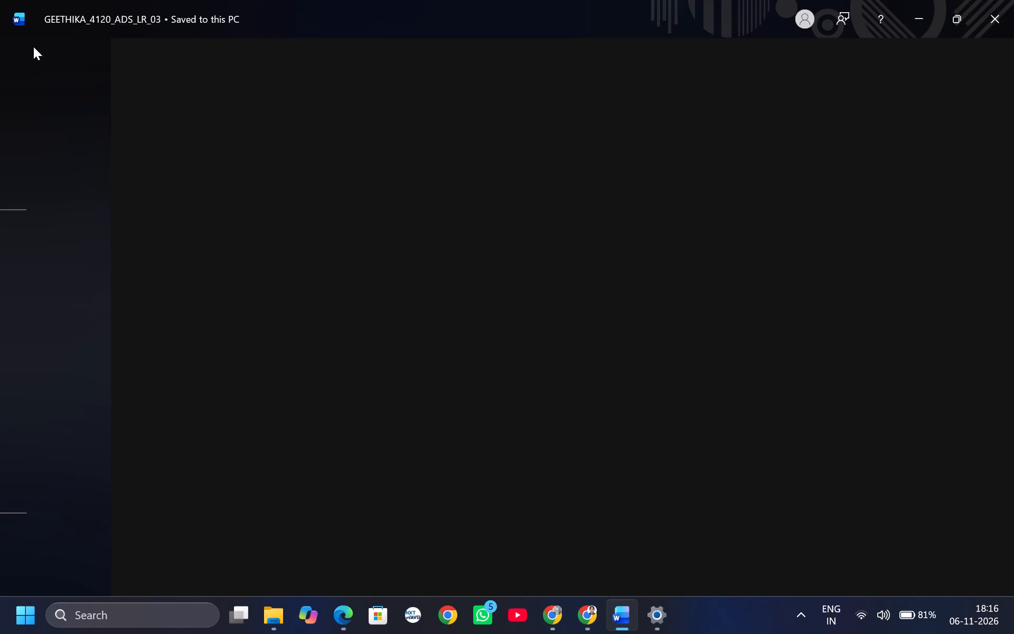
click(48, 355)
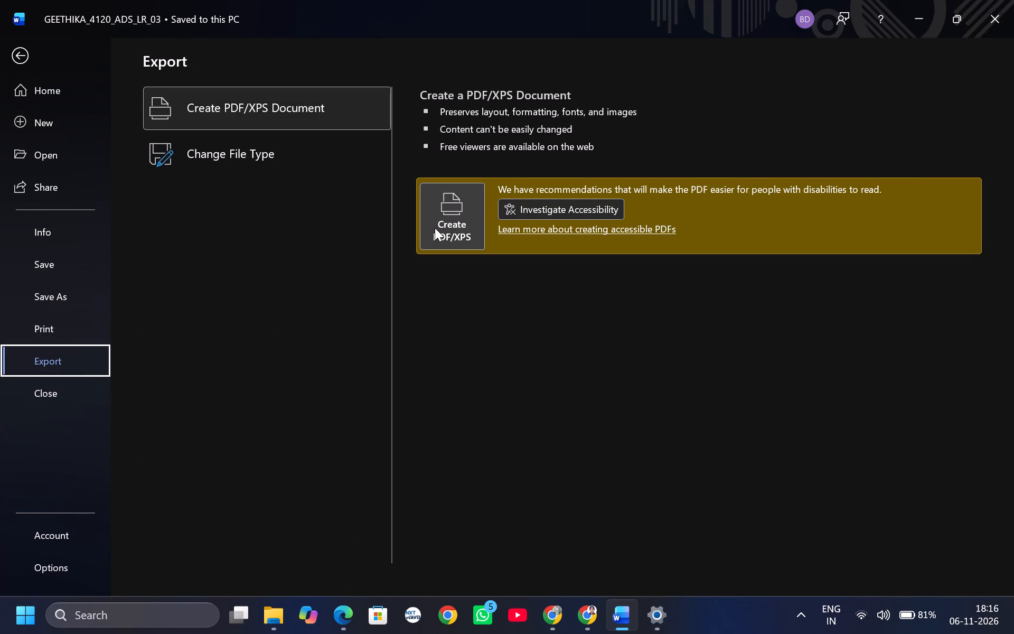
click(434, 228)
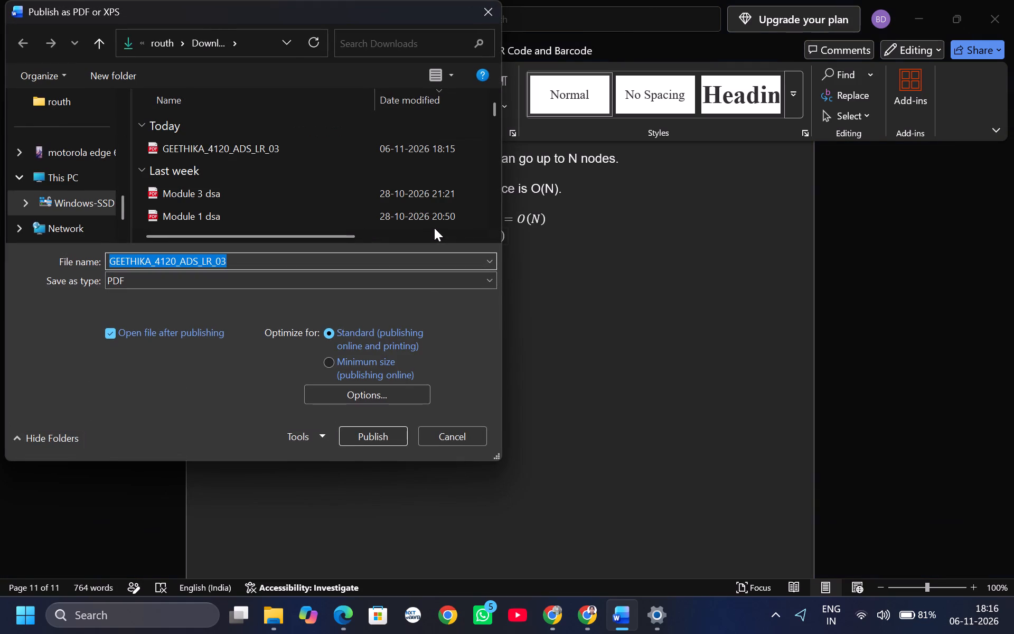
click(371, 436)
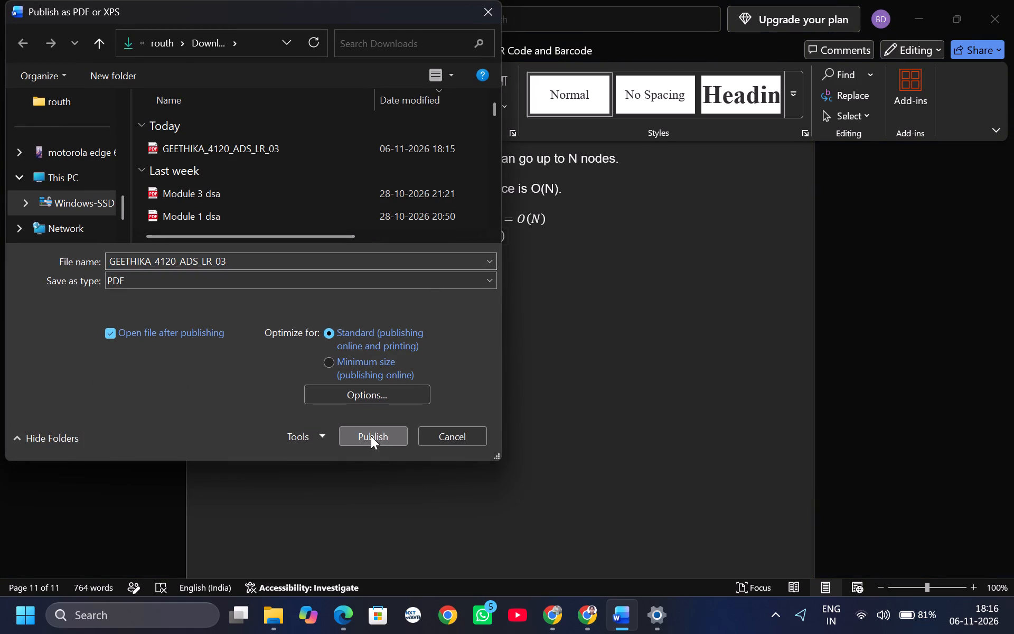
click(538, 307)
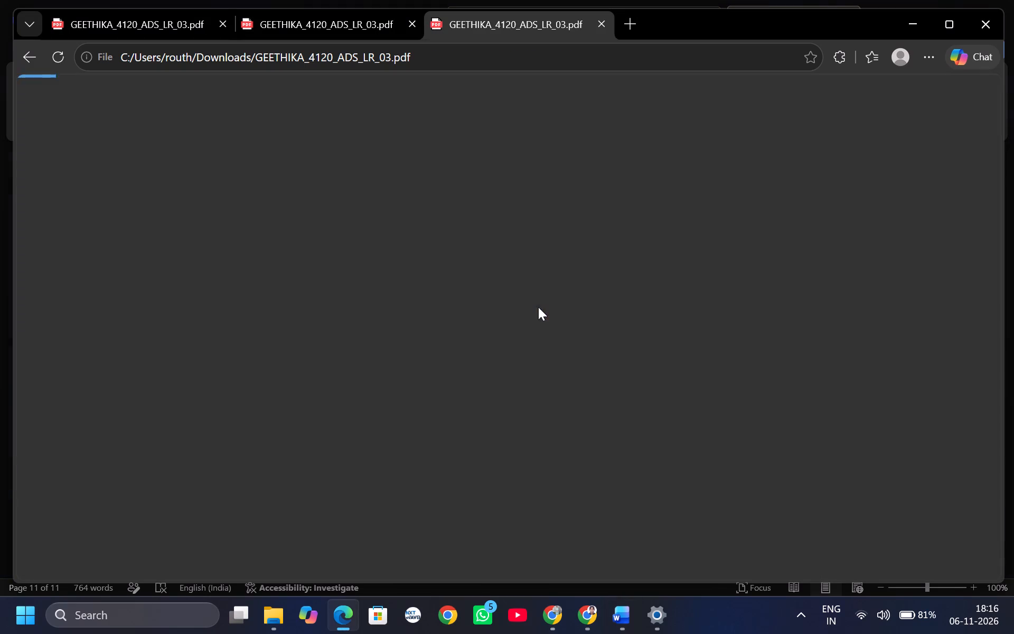
Check pages 10 and 11 of the newly exported PDF for the Output: label placement and complexity text layout.
scroll(538, 307, down, 6)
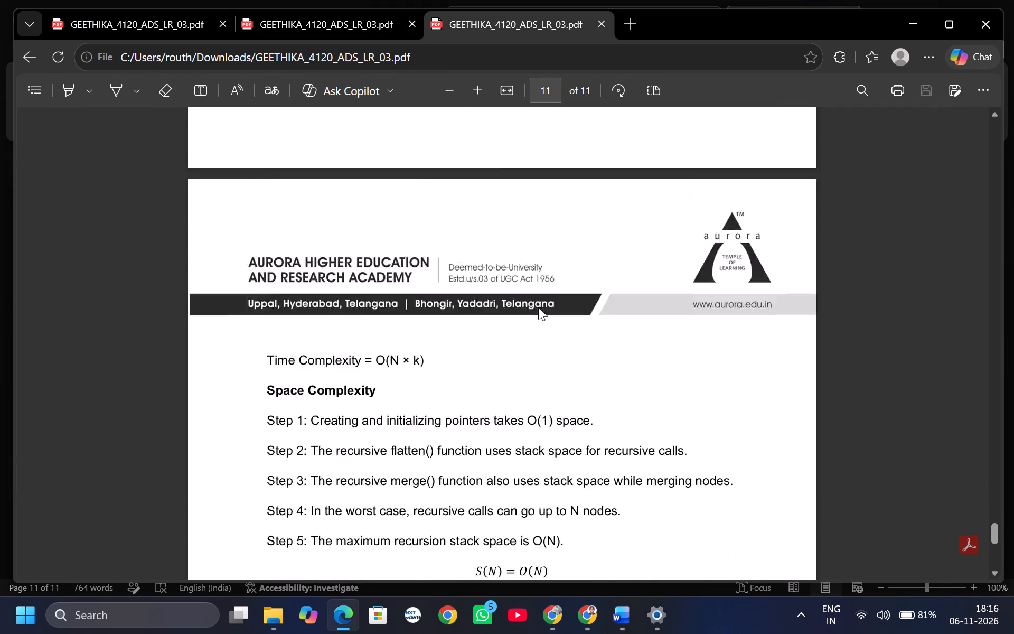
scroll(538, 307, down, 3)
scroll(538, 307, up, 2)
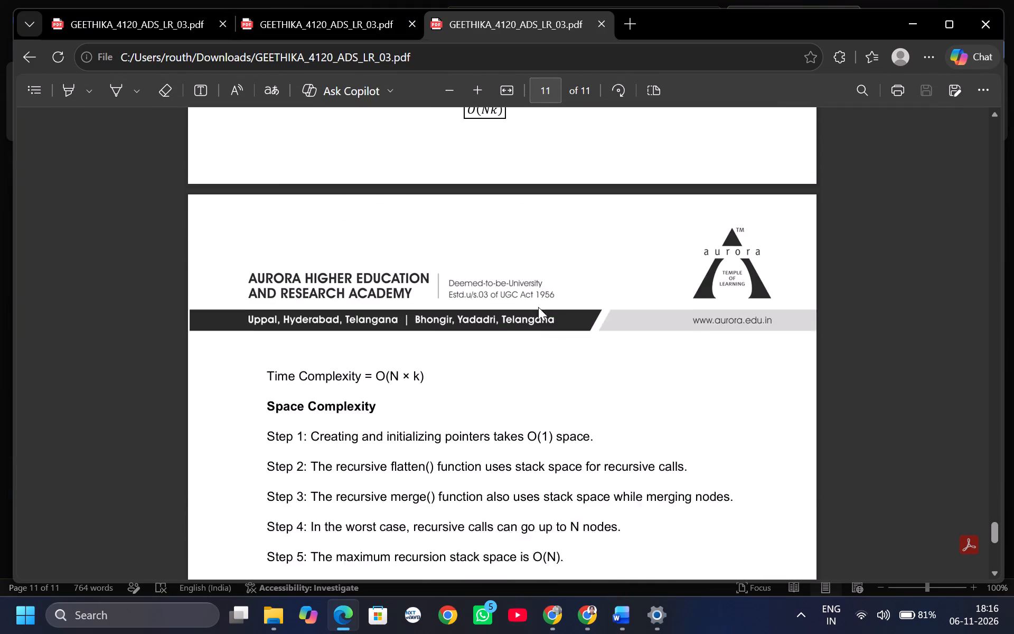
scroll(538, 307, up, 7)
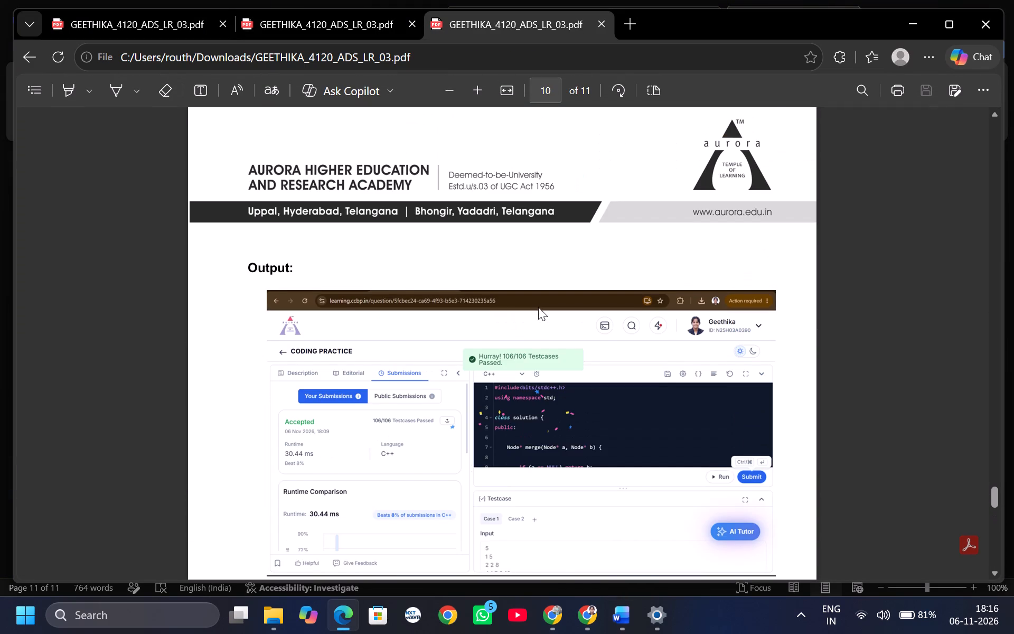
Switch to the Word journal and review it from the first page to the last, checking headings, screenshots, Output: labels and page breaks.
click(626, 624)
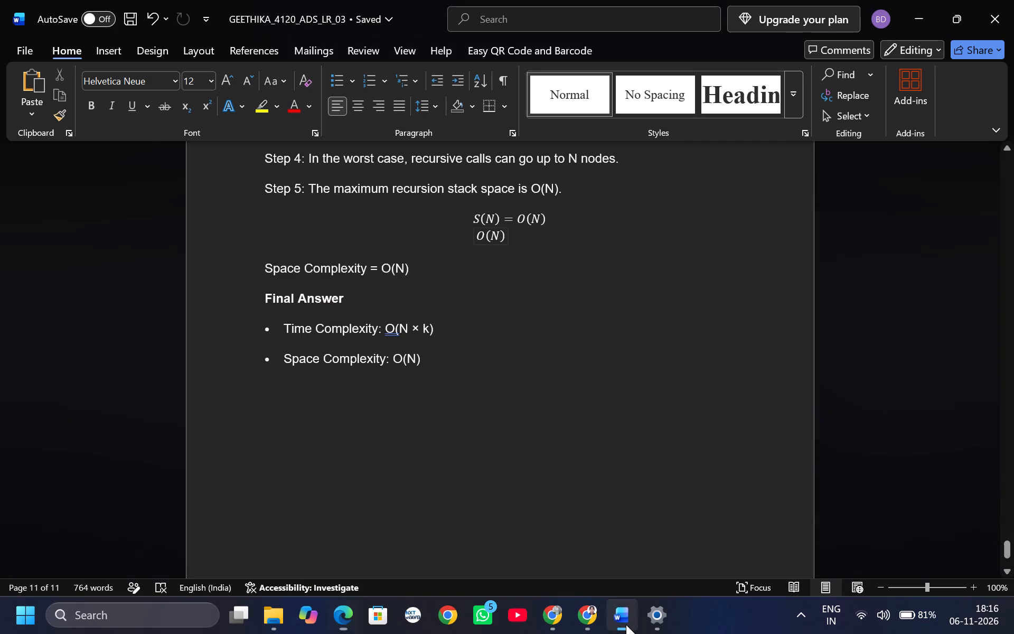
scroll(433, 356, up, 5)
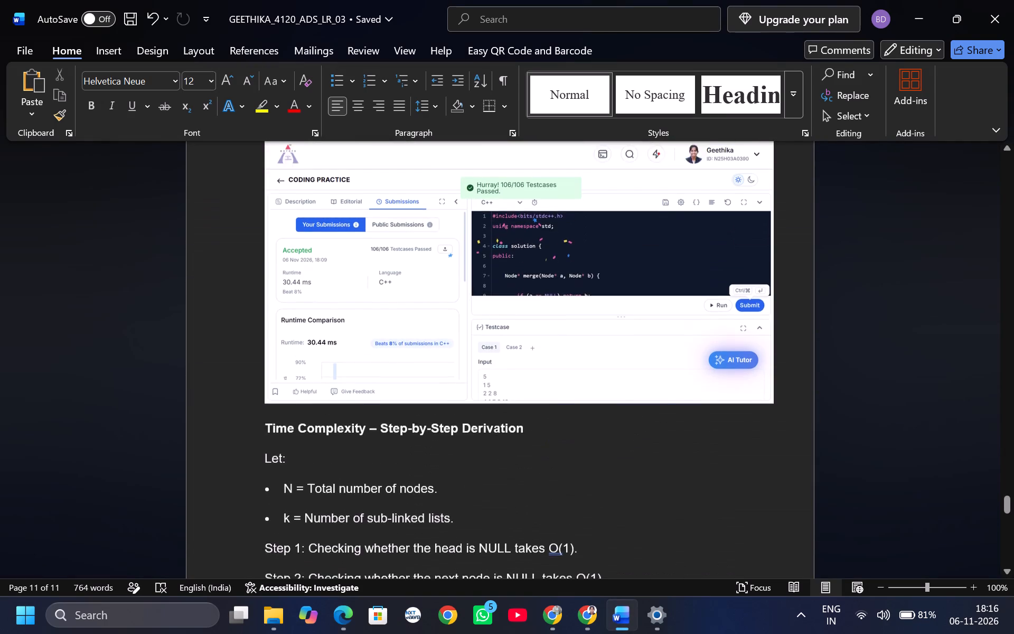
scroll(433, 356, up, 1)
scroll(393, 338, down, 2)
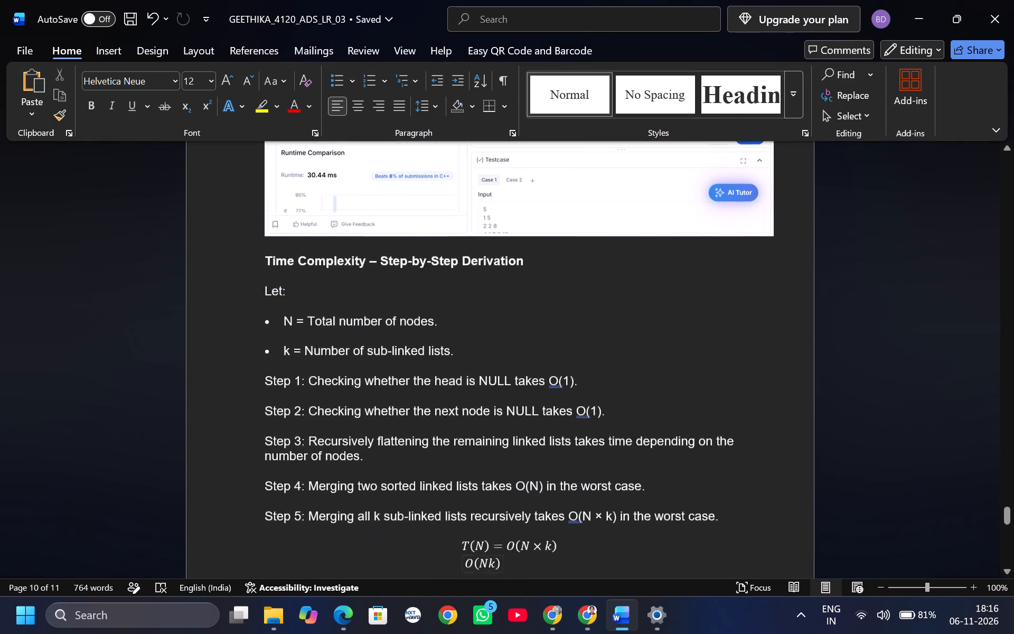
scroll(393, 338, down, 2)
scroll(393, 338, up, 17)
scroll(393, 338, up, 9)
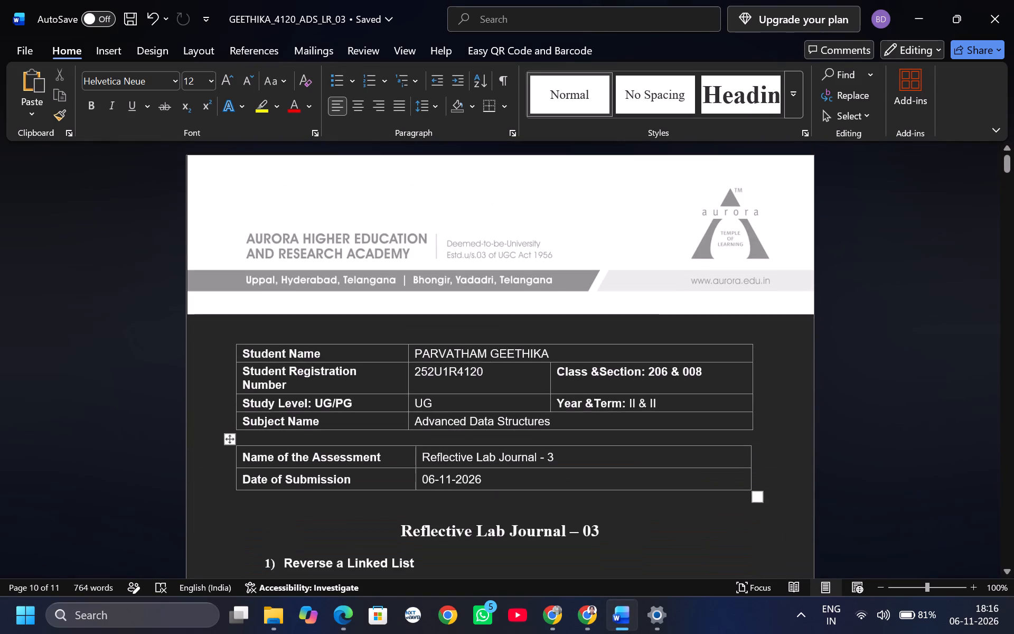
scroll(393, 338, down, 3)
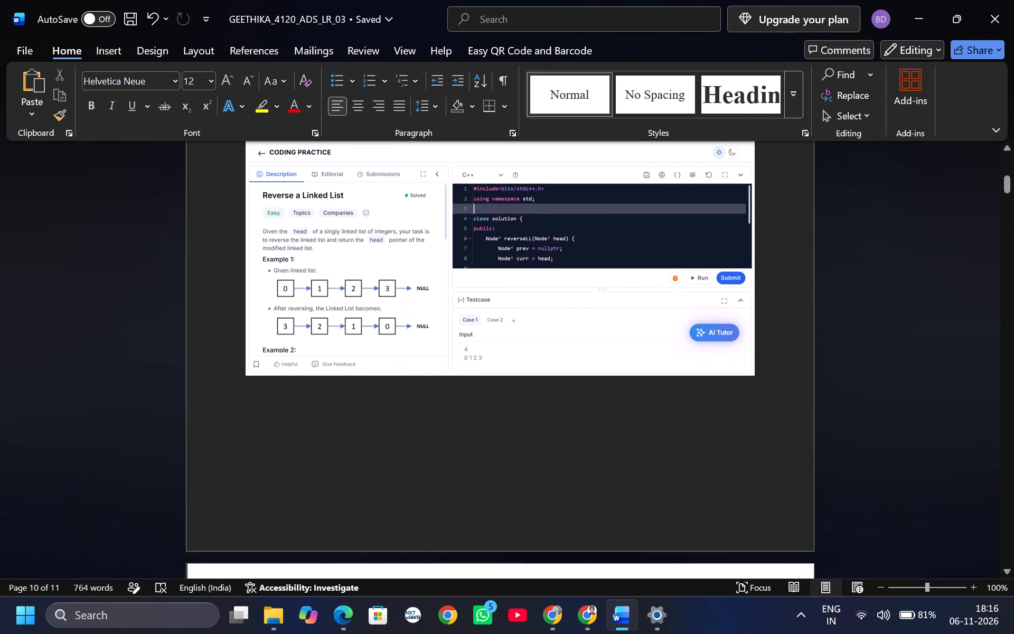
scroll(393, 338, down, 5)
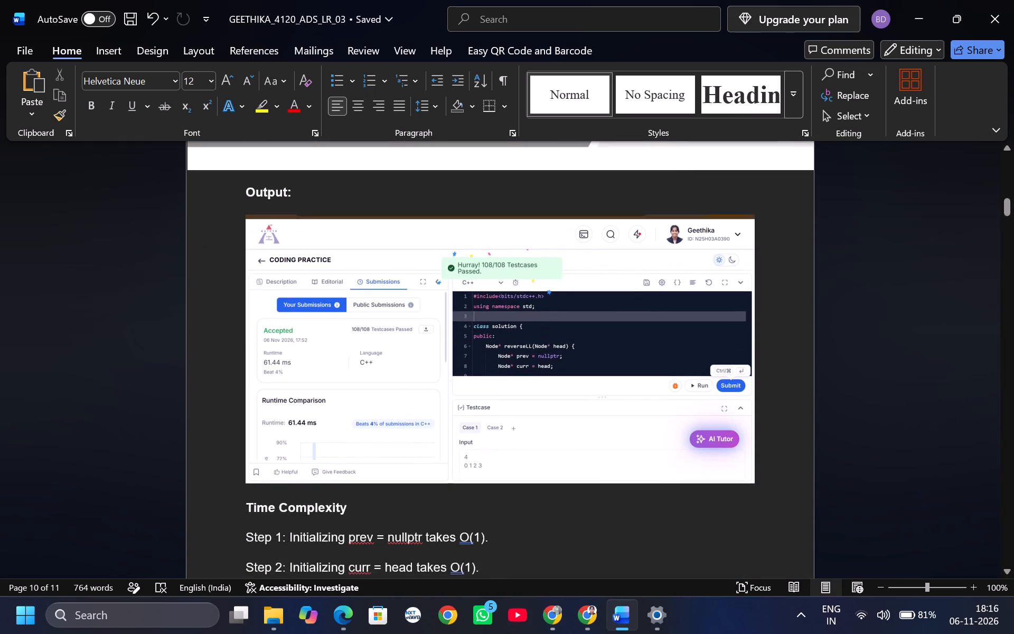
scroll(393, 338, down, 5)
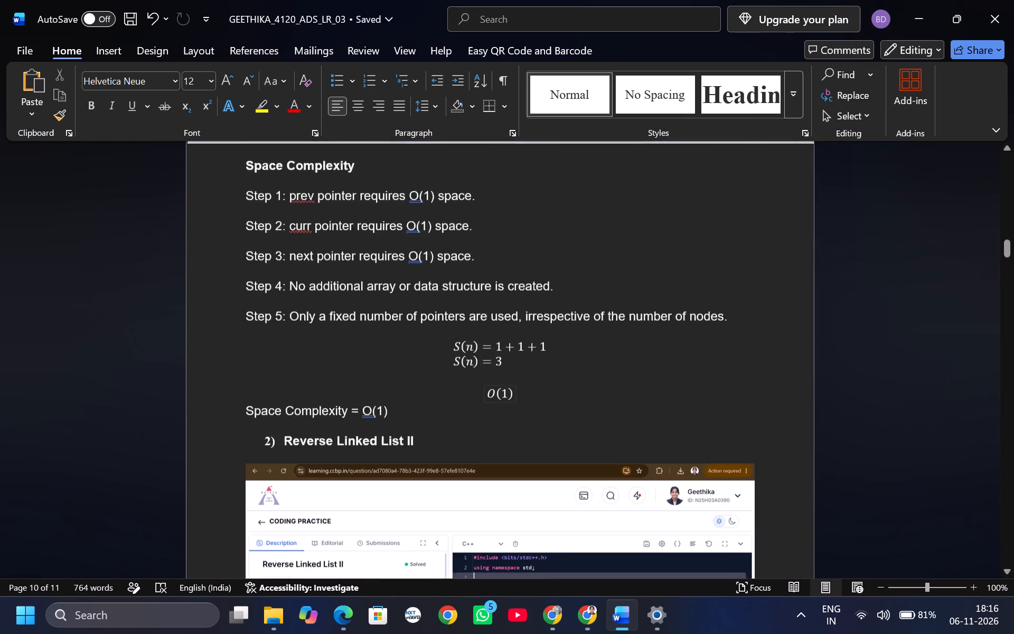
scroll(393, 338, down, 4)
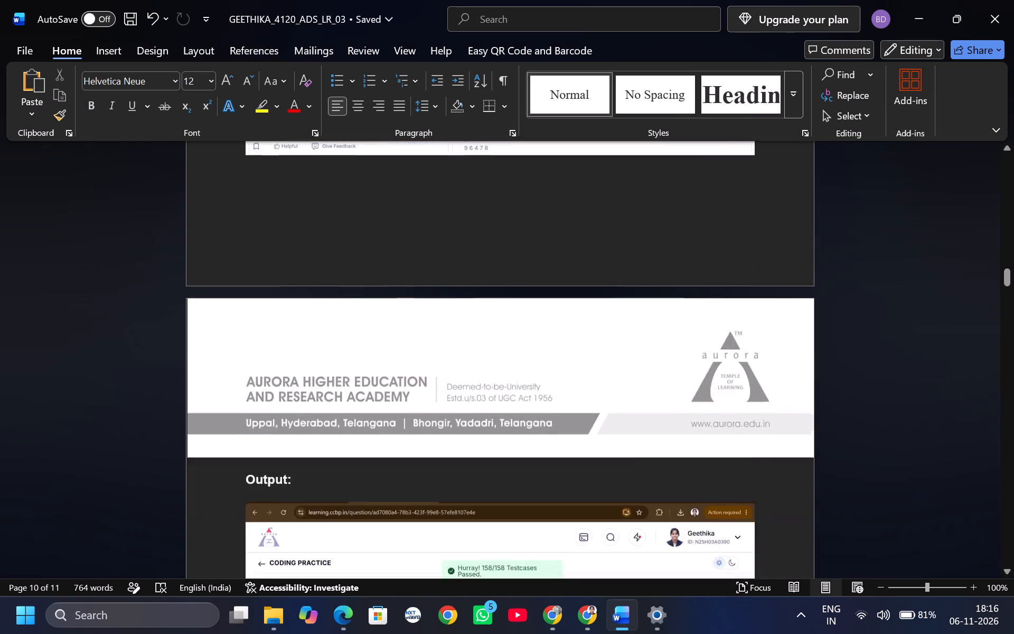
scroll(393, 338, down, 4)
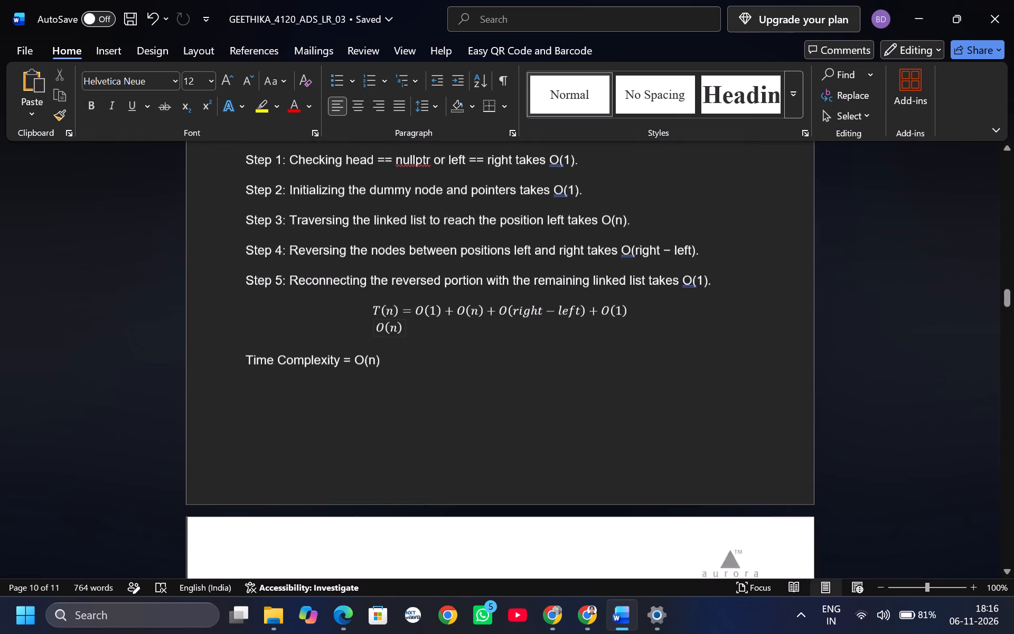
scroll(393, 338, down, 4)
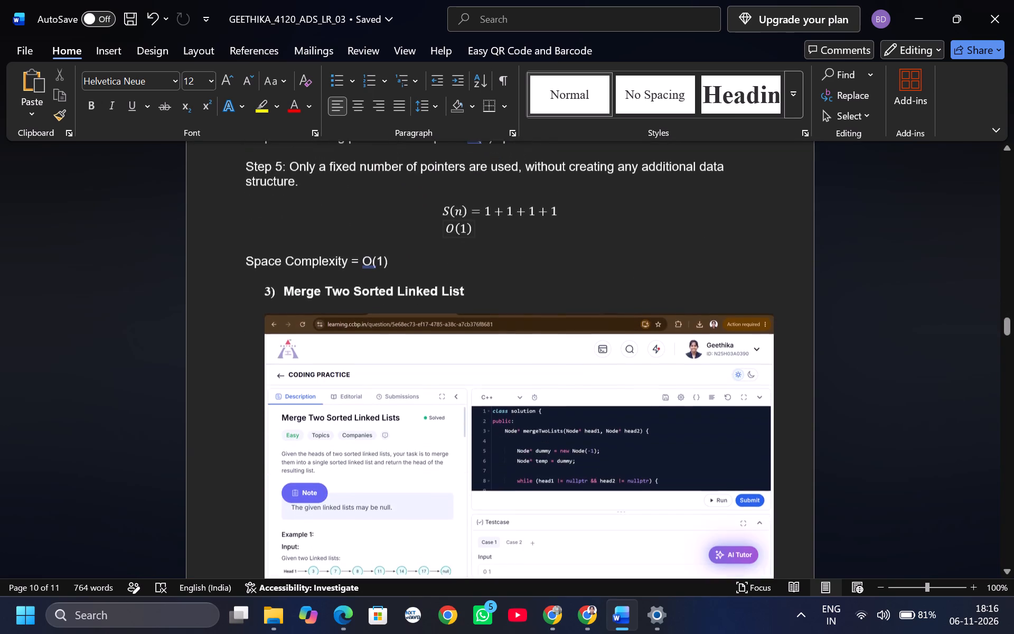
scroll(393, 338, down, 5)
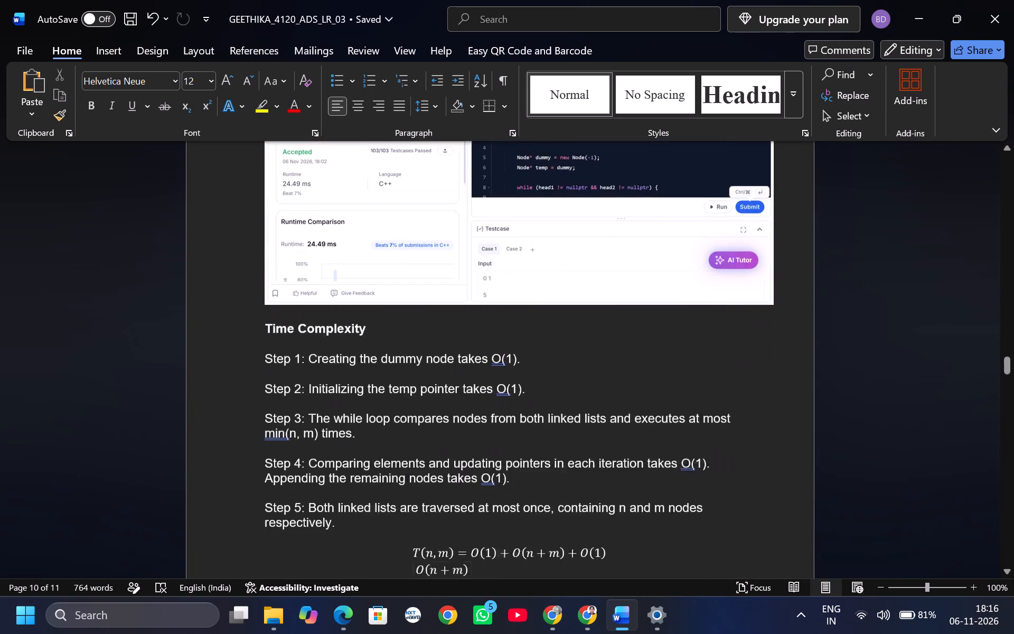
scroll(393, 338, down, 3)
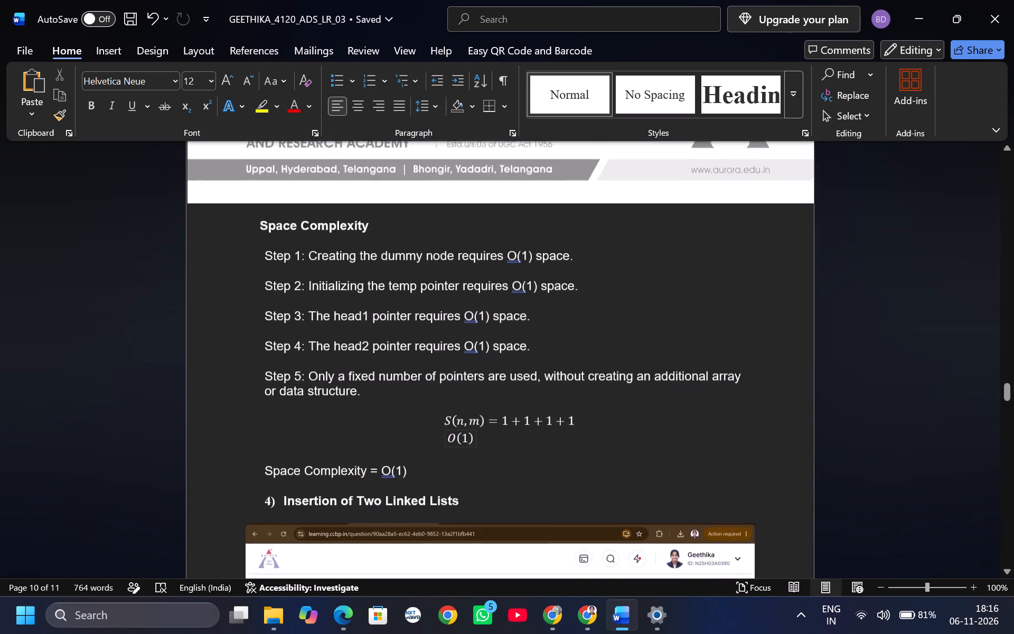
scroll(393, 338, down, 3)
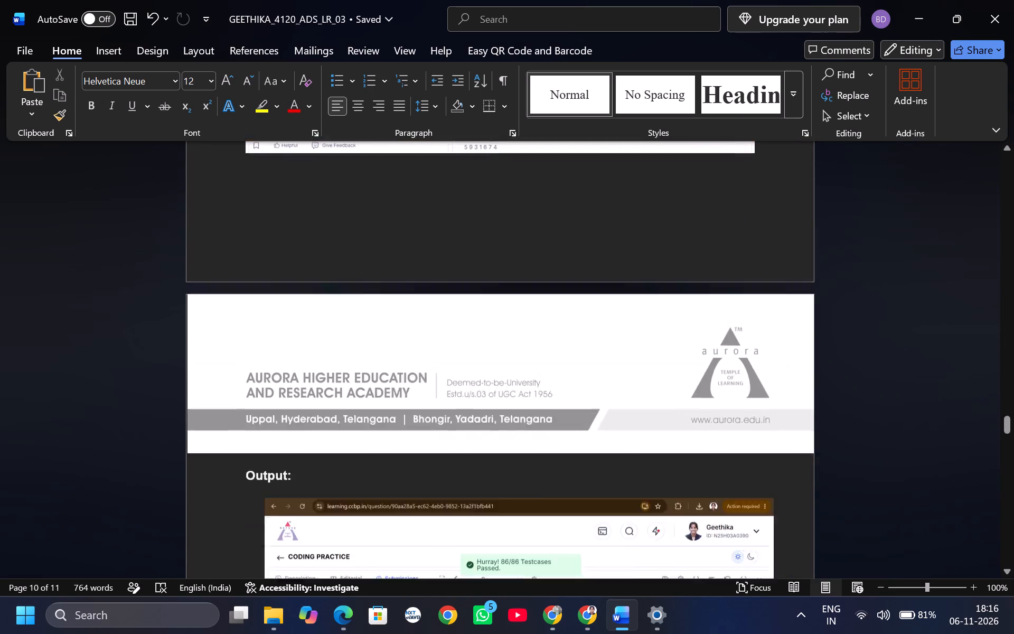
scroll(393, 338, down, 4)
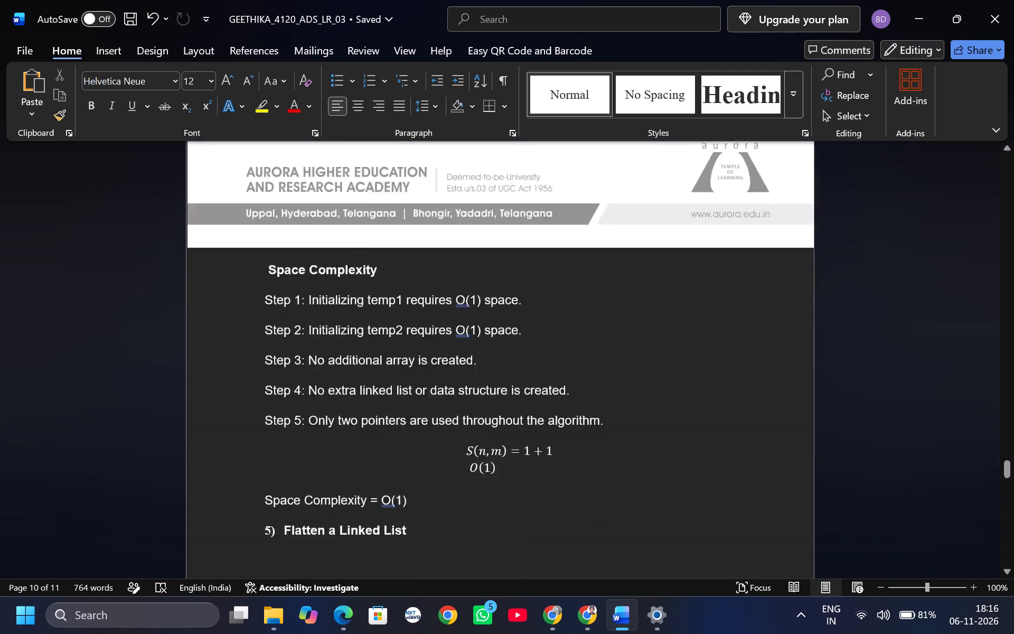
scroll(393, 338, down, 5)
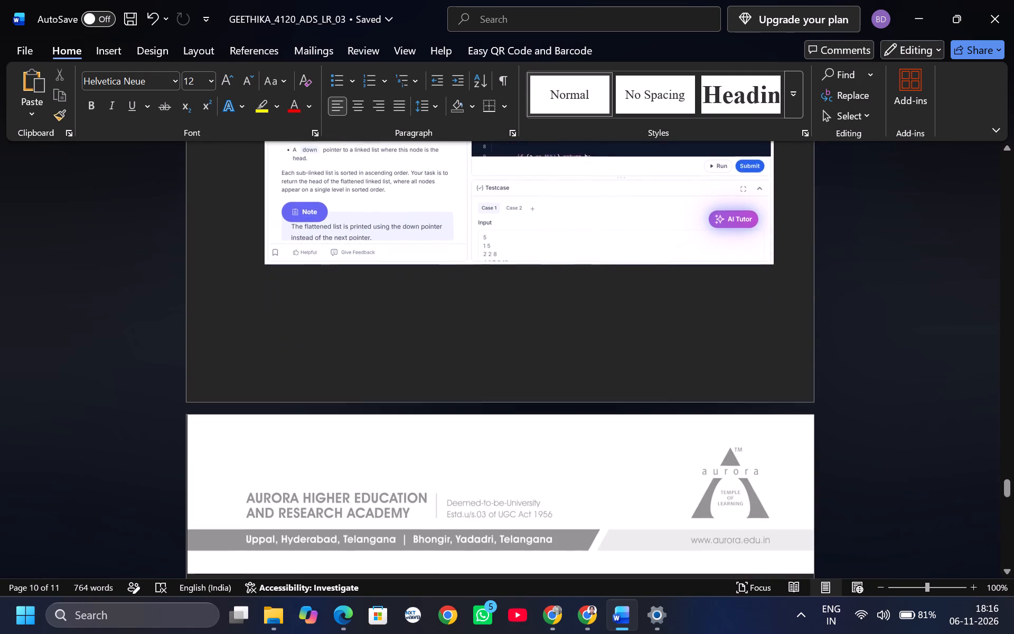
scroll(393, 338, down, 2)
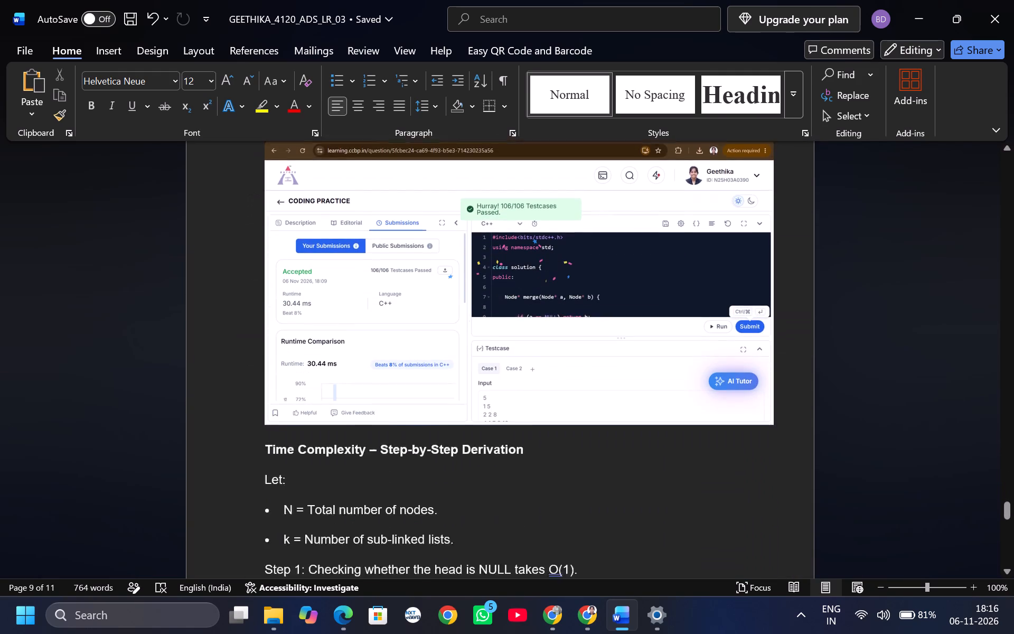
scroll(374, 363, down, 5)
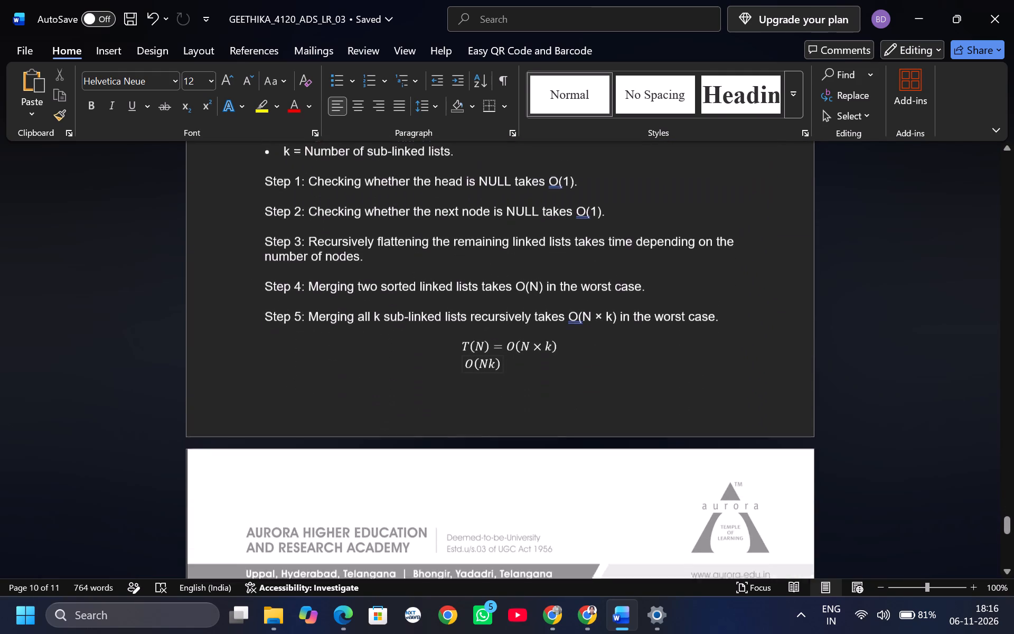